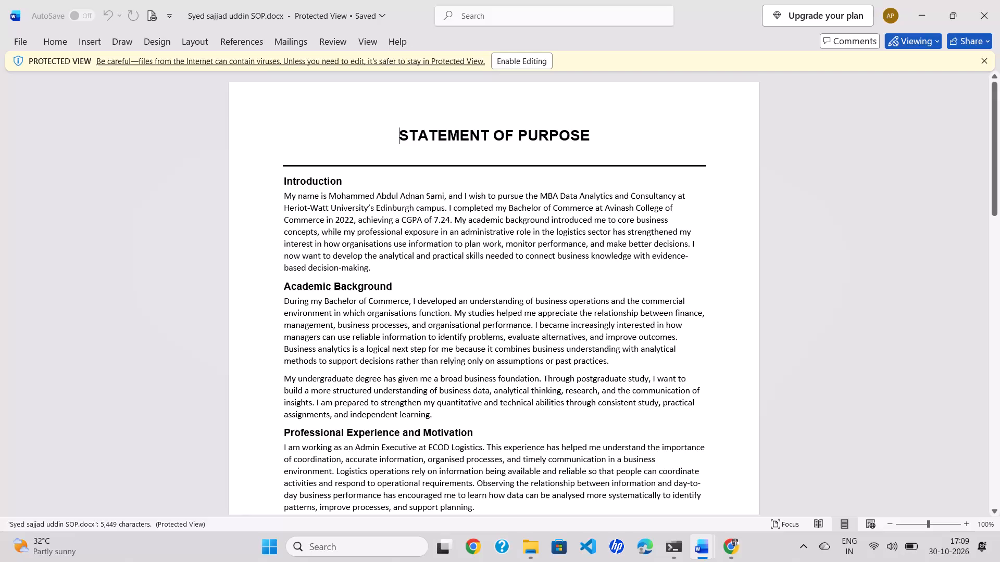
Enable editing for the protected statement of purpose document.
{"action": "scroll", "coordinate": [493, 298], "scroll_direction": "down", "scroll_amount": 2}
{"action": "left_click", "coordinate": [525, 62]}
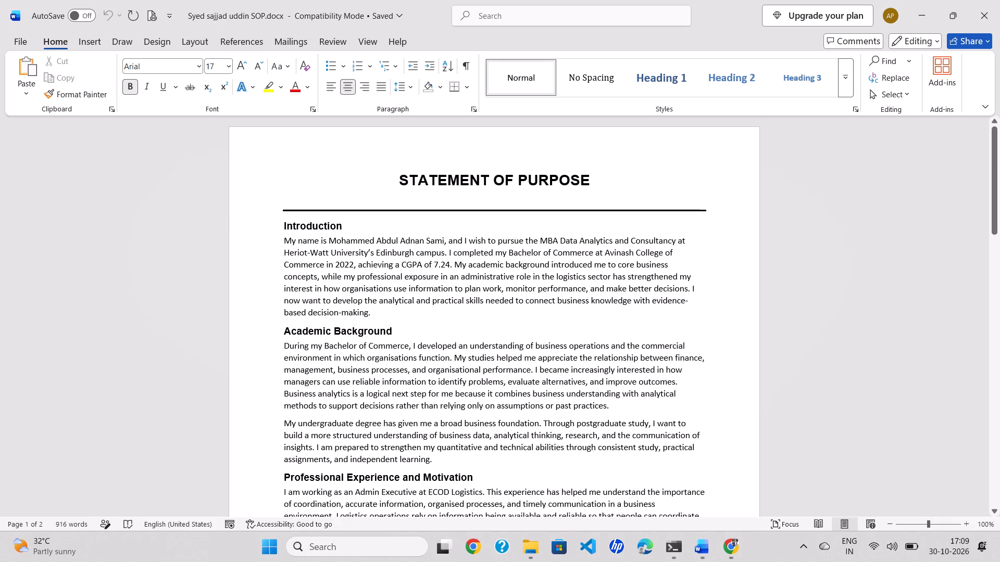
Read through the statement of purpose from the Introduction to the Conclusion and signature.
{"action": "scroll", "coordinate": [501, 282], "scroll_direction": "down", "scroll_amount": 3}
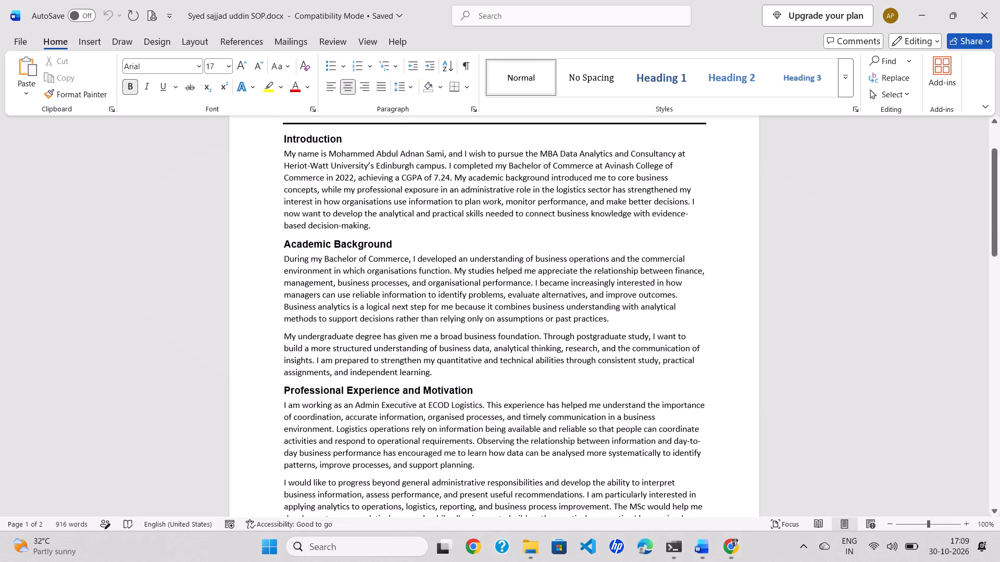
{"action": "scroll", "coordinate": [501, 282], "scroll_direction": "down", "scroll_amount": 4}
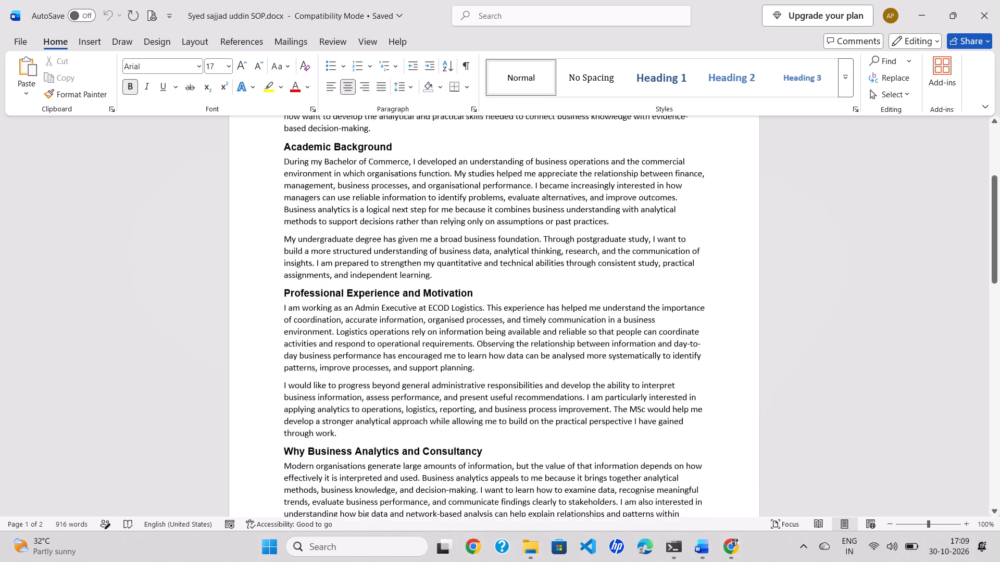
{"action": "scroll", "coordinate": [501, 282], "scroll_direction": "down", "scroll_amount": 2}
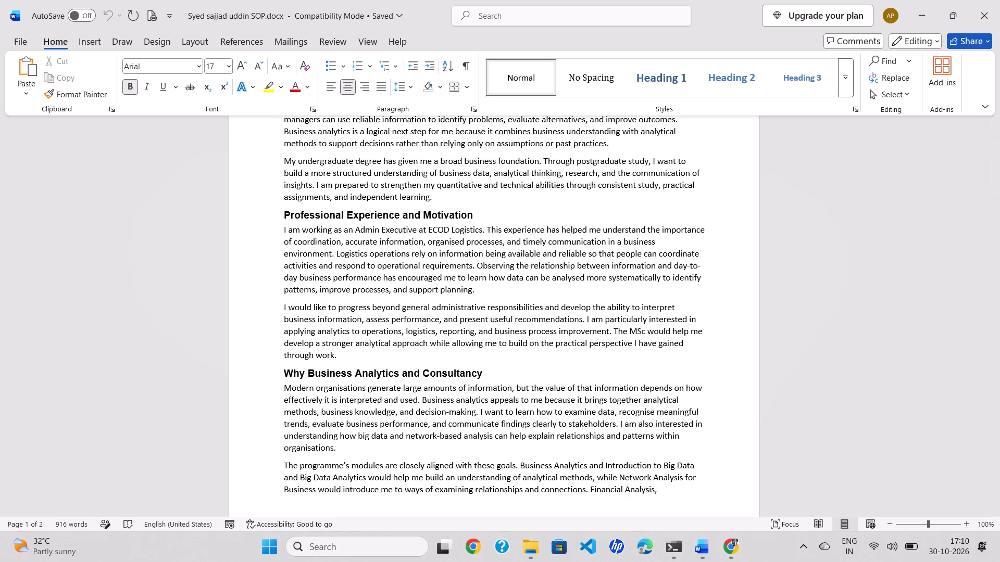
{"action": "scroll", "coordinate": [501, 282], "scroll_direction": "down", "scroll_amount": 1}
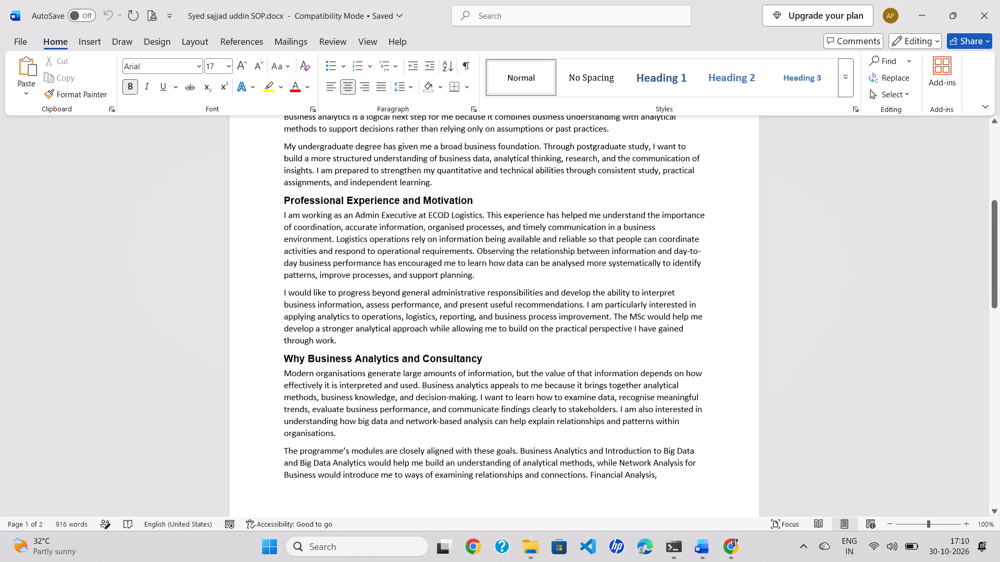
{"action": "scroll", "coordinate": [501, 282], "scroll_direction": "down", "scroll_amount": 2}
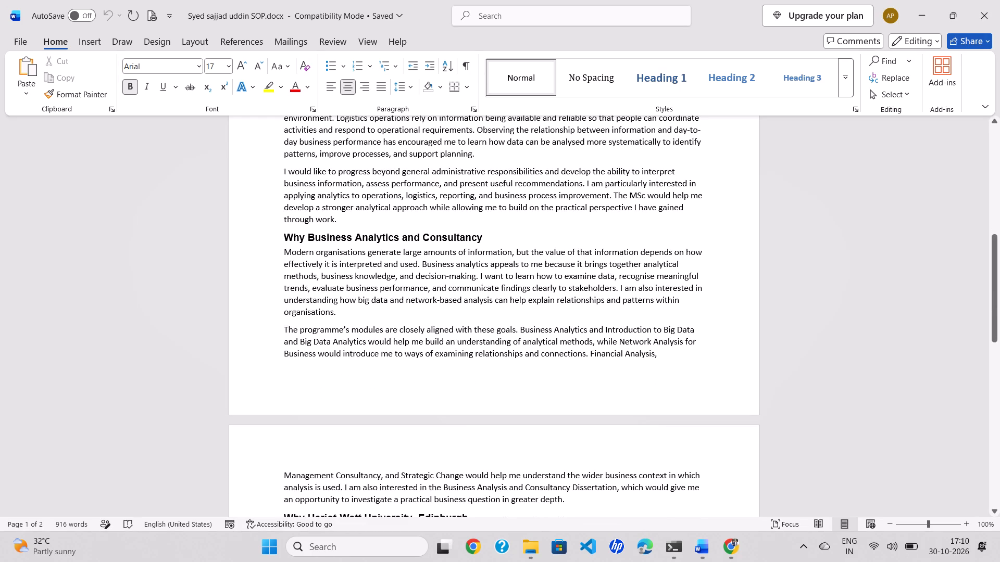
{"action": "scroll", "coordinate": [501, 282], "scroll_direction": "down", "scroll_amount": 1}
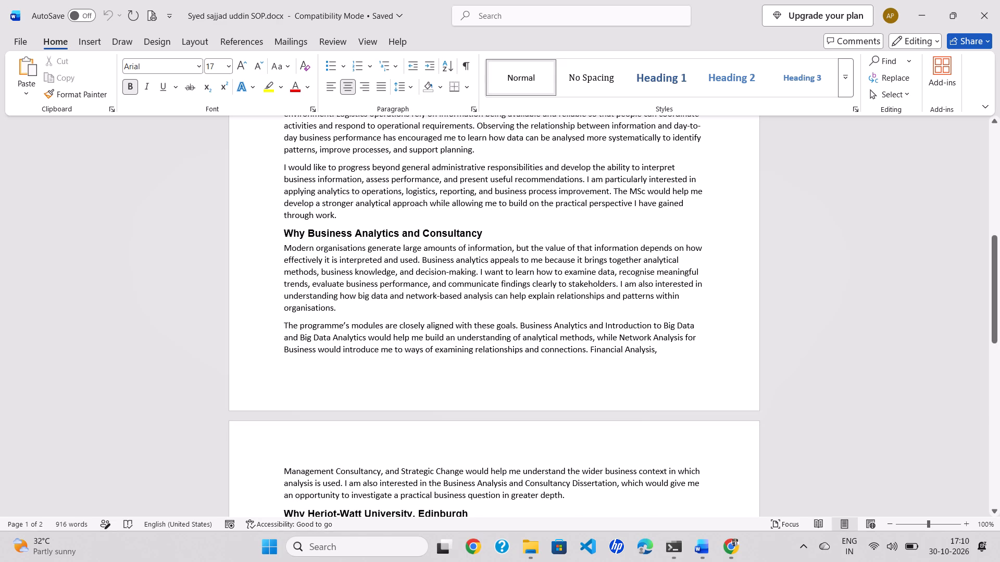
{"action": "scroll", "coordinate": [501, 282], "scroll_direction": "down", "scroll_amount": 3}
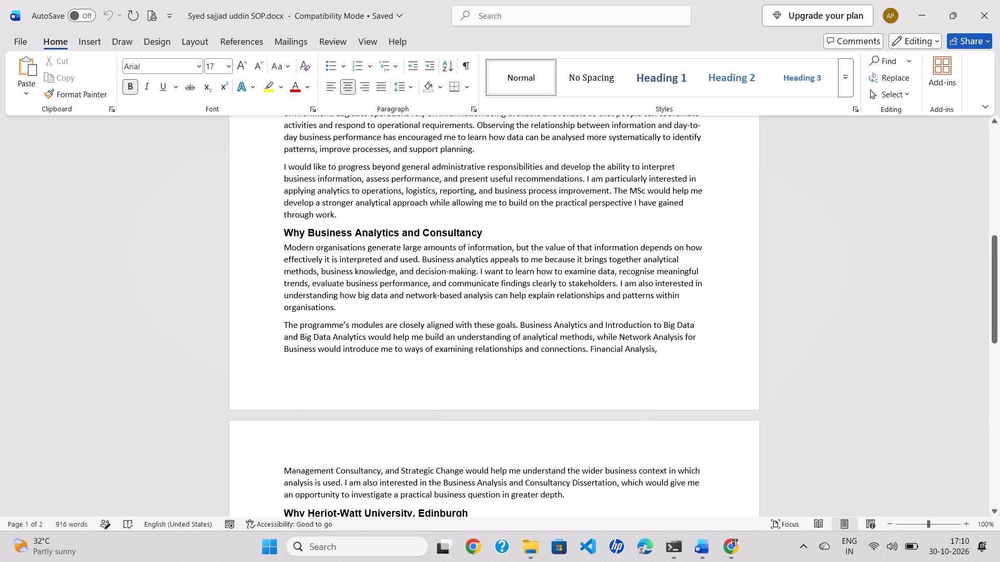
{"action": "scroll", "coordinate": [501, 282], "scroll_direction": "down", "scroll_amount": 1}
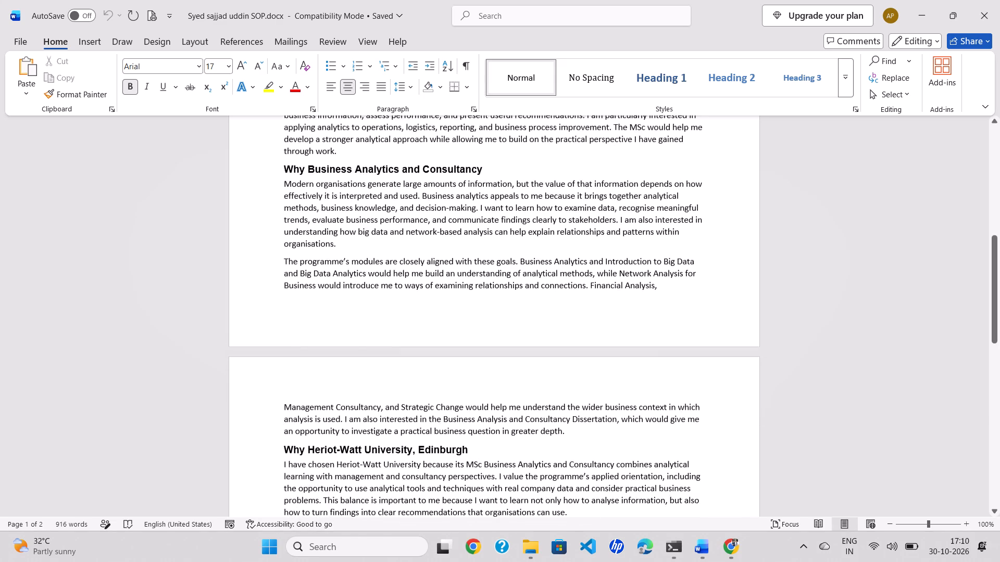
{"action": "scroll", "coordinate": [501, 282], "scroll_direction": "down", "scroll_amount": 5}
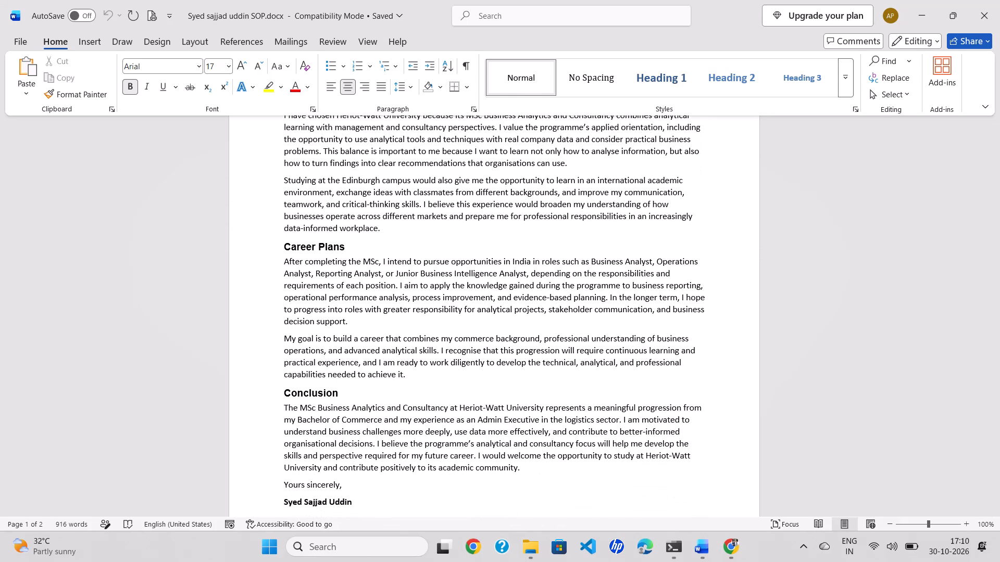
{"action": "scroll", "coordinate": [501, 282], "scroll_direction": "down", "scroll_amount": 3}
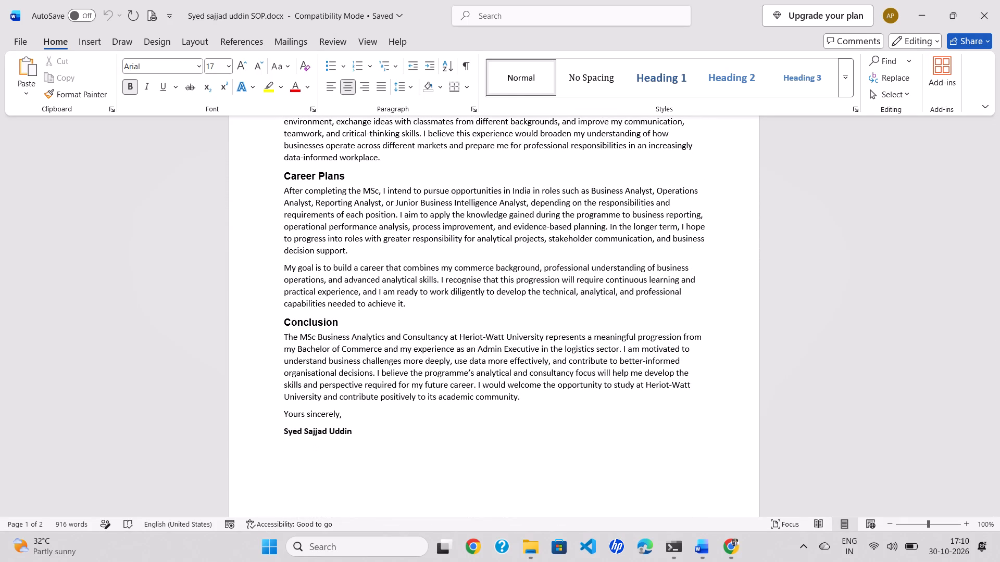
{"action": "scroll", "coordinate": [501, 282], "scroll_direction": "down", "scroll_amount": 4}
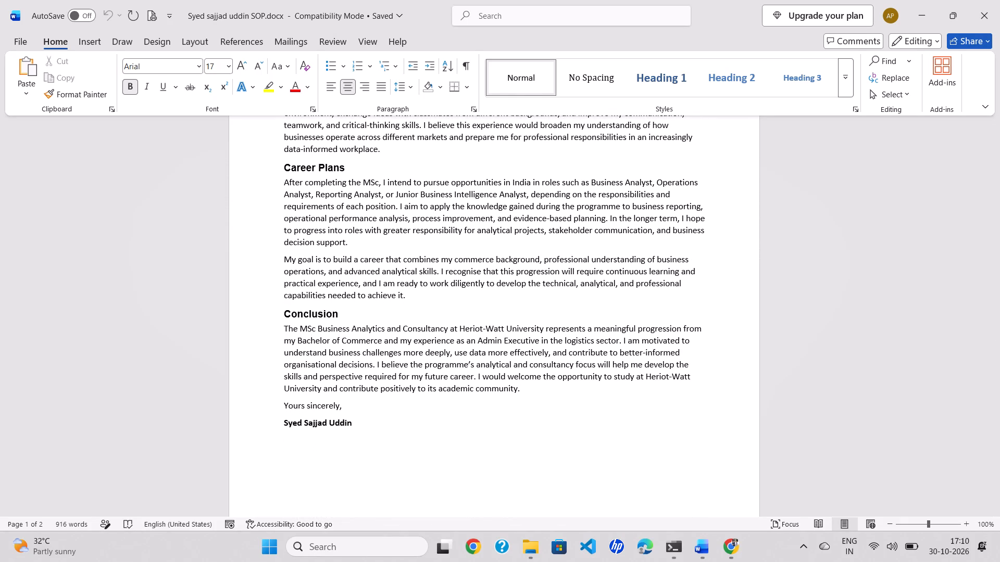
{"action": "scroll", "coordinate": [501, 282], "scroll_direction": "down", "scroll_amount": 1}
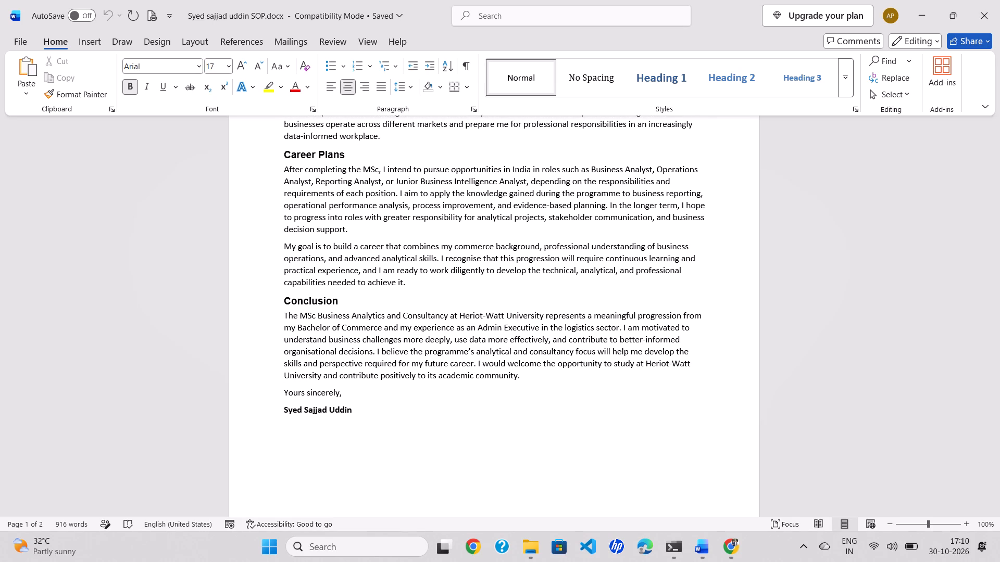
{"action": "scroll", "coordinate": [501, 282], "scroll_direction": "down", "scroll_amount": 5}
Review the Introduction, Academic Background, and Professional Experience and Motivation sections again.
{"action": "scroll", "coordinate": [501, 282], "scroll_direction": "up", "scroll_amount": 3}
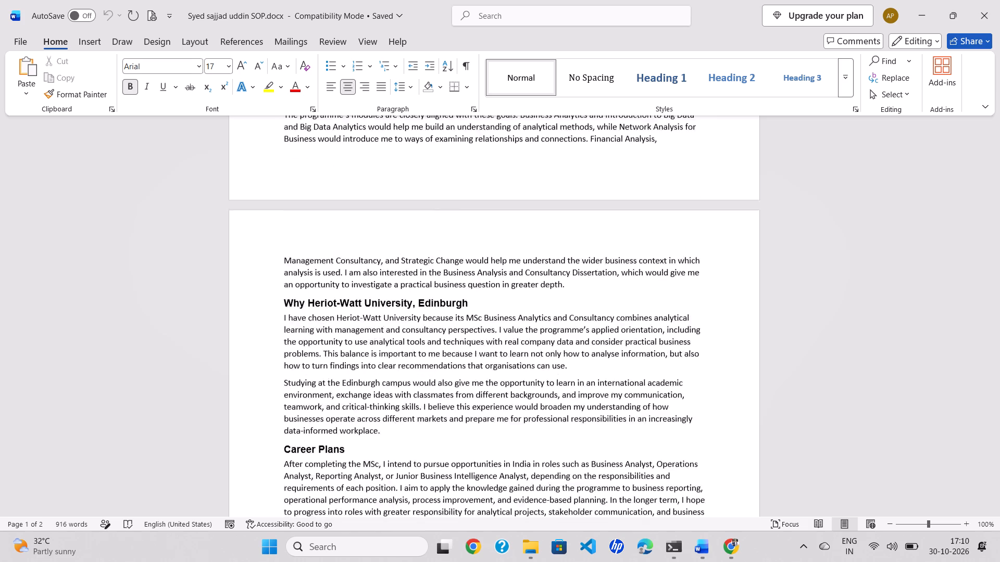
{"action": "scroll", "coordinate": [501, 282], "scroll_direction": "down", "scroll_amount": 1}
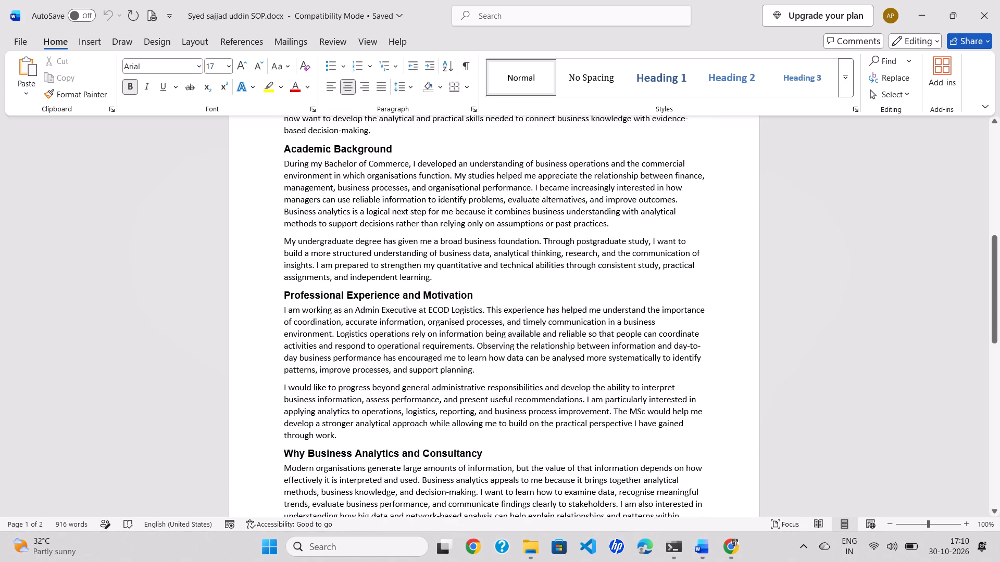
{"action": "scroll", "coordinate": [480, 208], "scroll_direction": "right", "scroll_amount": 1}
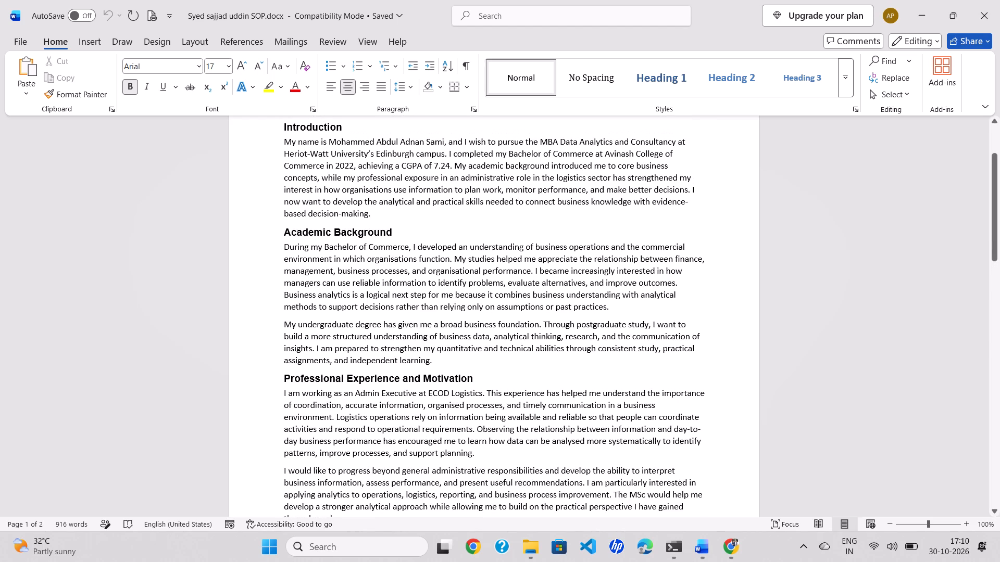
{"action": "scroll", "coordinate": [480, 208], "scroll_direction": "right", "scroll_amount": 4}
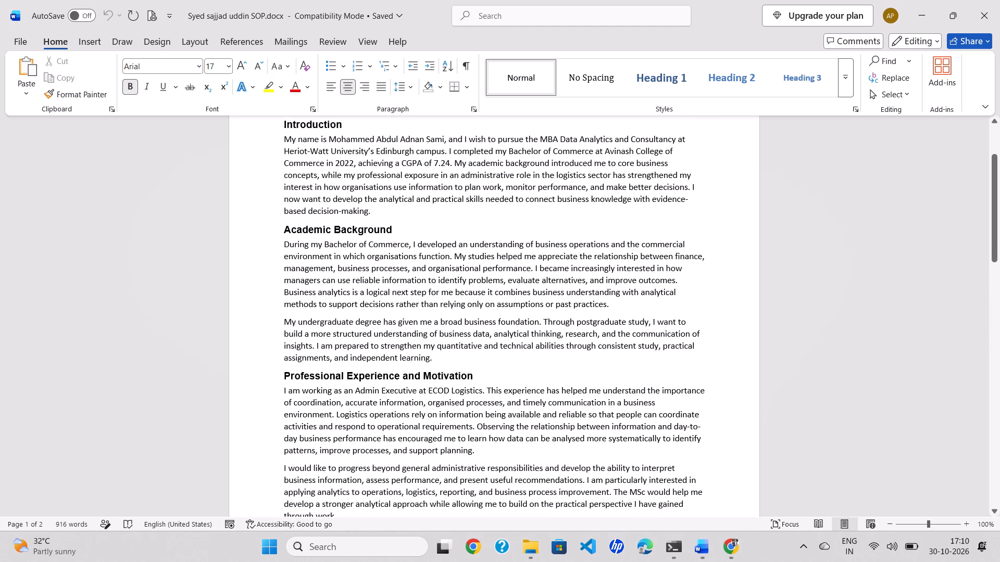
{"action": "scroll", "coordinate": [480, 208], "scroll_direction": "right", "scroll_amount": 2}
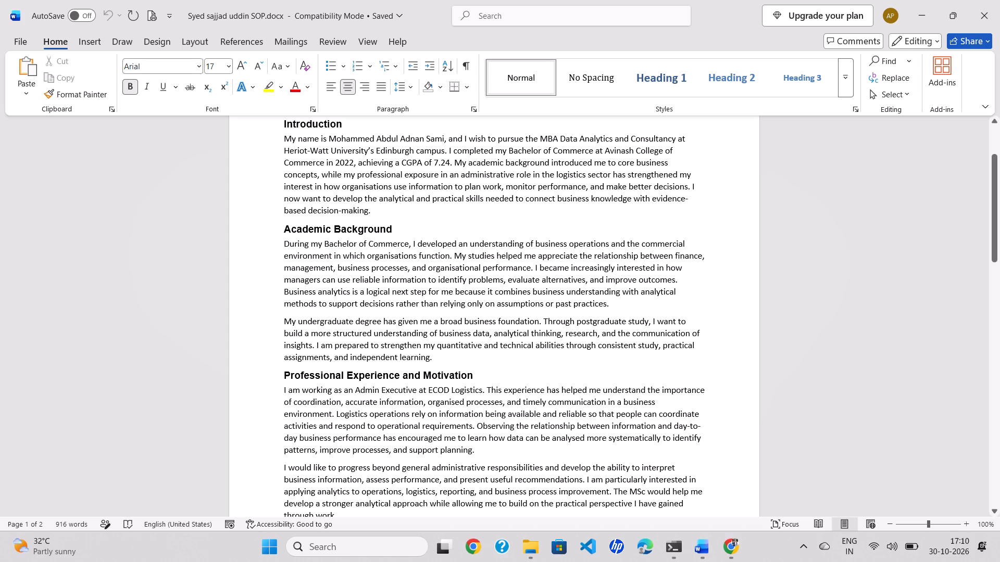
{"action": "scroll", "coordinate": [480, 208], "scroll_direction": "right", "scroll_amount": 1}
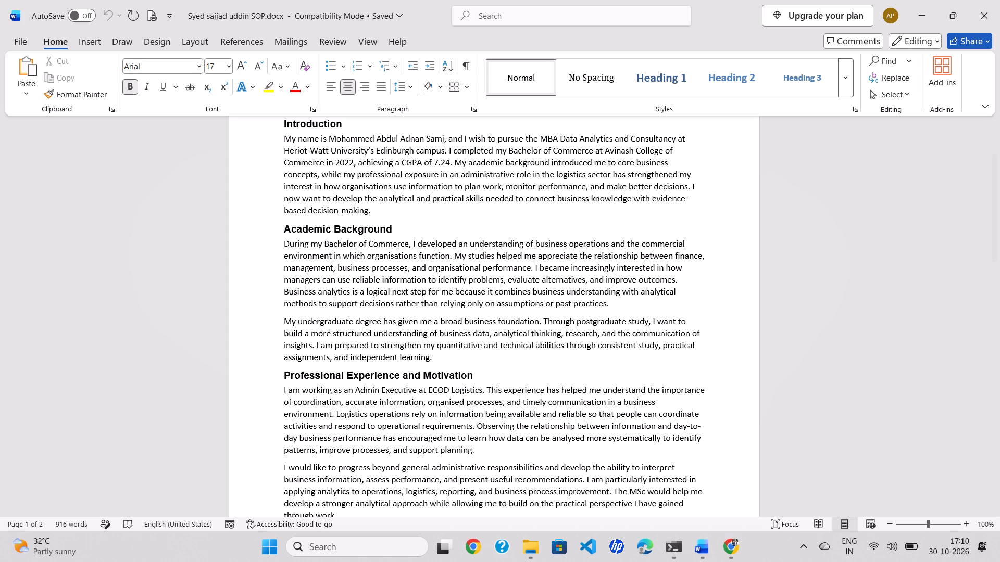
{"action": "scroll", "coordinate": [480, 208], "scroll_direction": "right", "scroll_amount": 1}
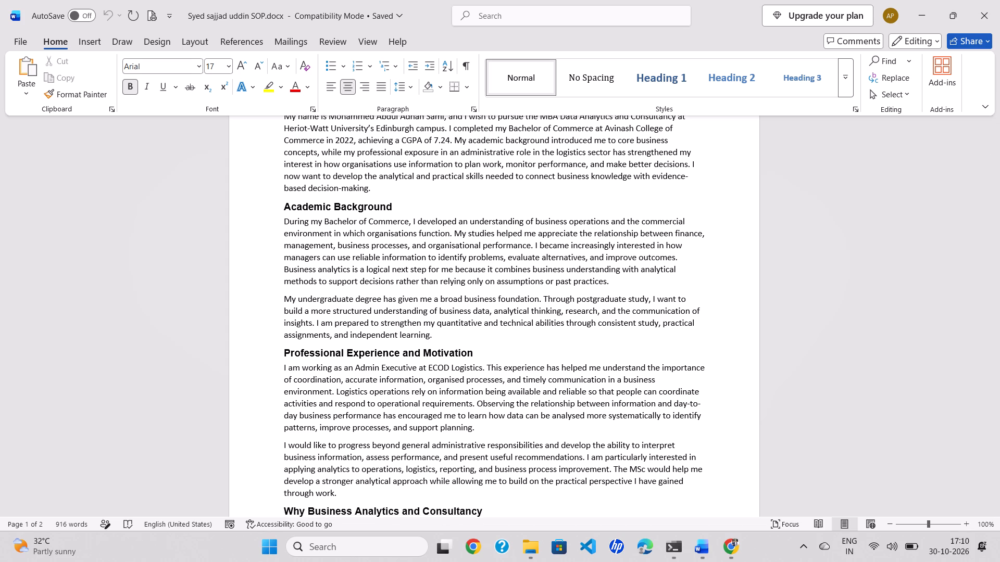
{"action": "scroll", "coordinate": [480, 208], "scroll_direction": "right", "scroll_amount": 1}
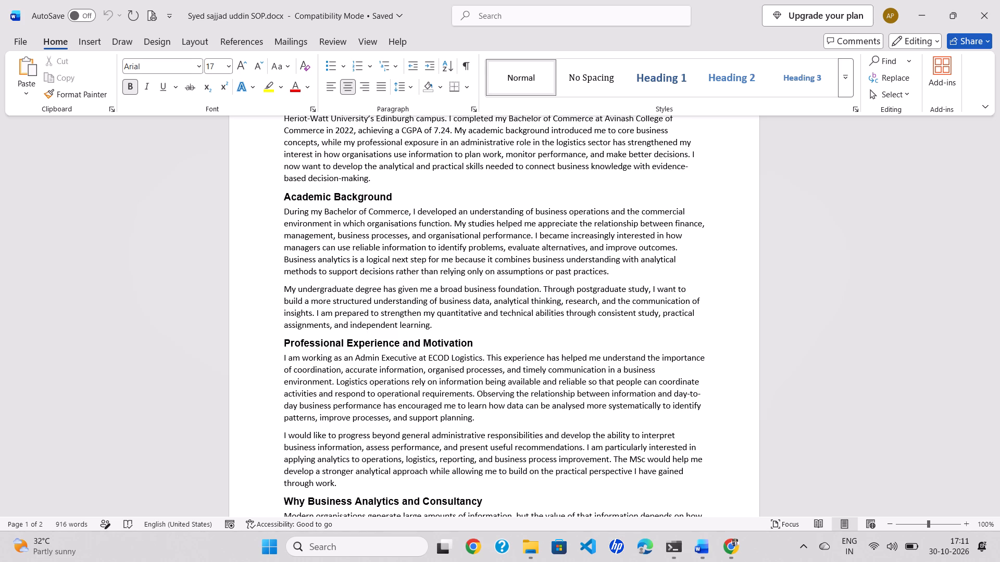
{"action": "scroll", "coordinate": [480, 208], "scroll_direction": "right", "scroll_amount": 2}
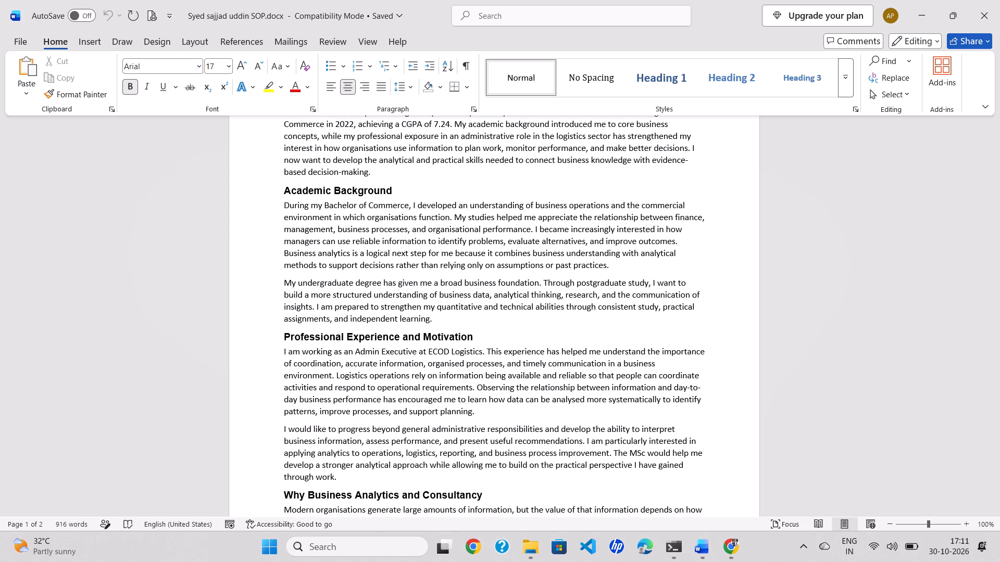
{"action": "scroll", "coordinate": [480, 208], "scroll_direction": "right", "scroll_amount": 1}
{"action": "scroll", "coordinate": [480, 208], "scroll_direction": "down", "scroll_amount": 1}
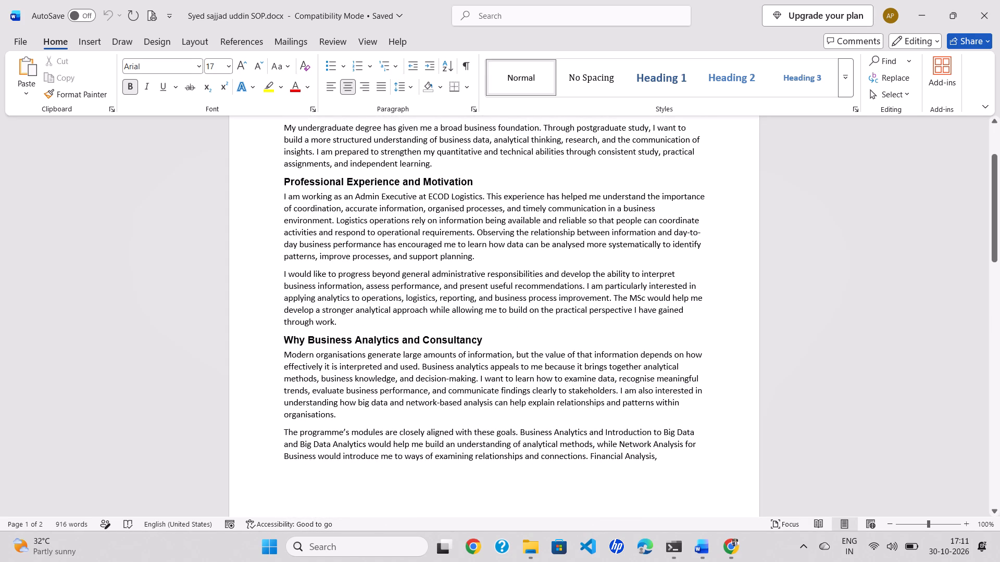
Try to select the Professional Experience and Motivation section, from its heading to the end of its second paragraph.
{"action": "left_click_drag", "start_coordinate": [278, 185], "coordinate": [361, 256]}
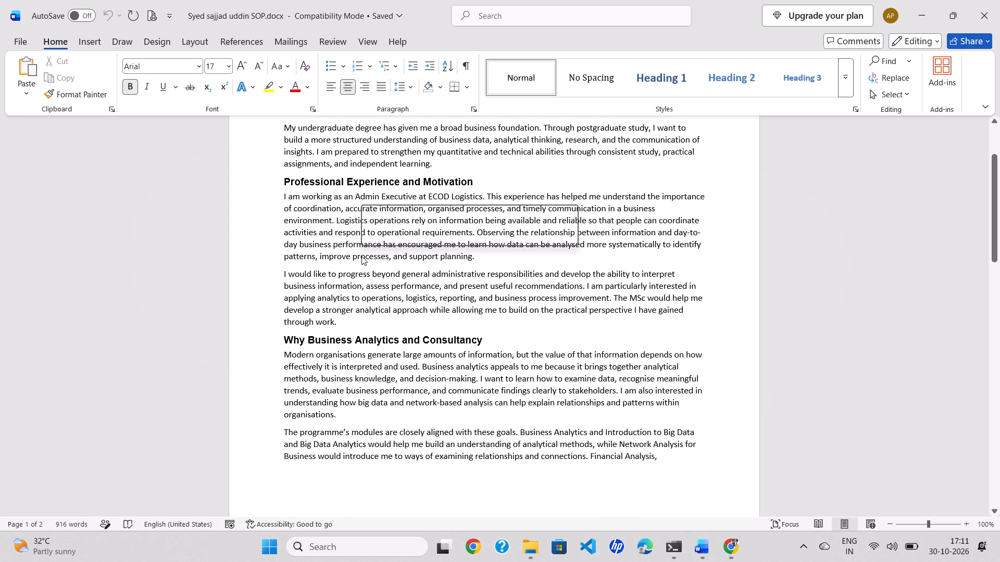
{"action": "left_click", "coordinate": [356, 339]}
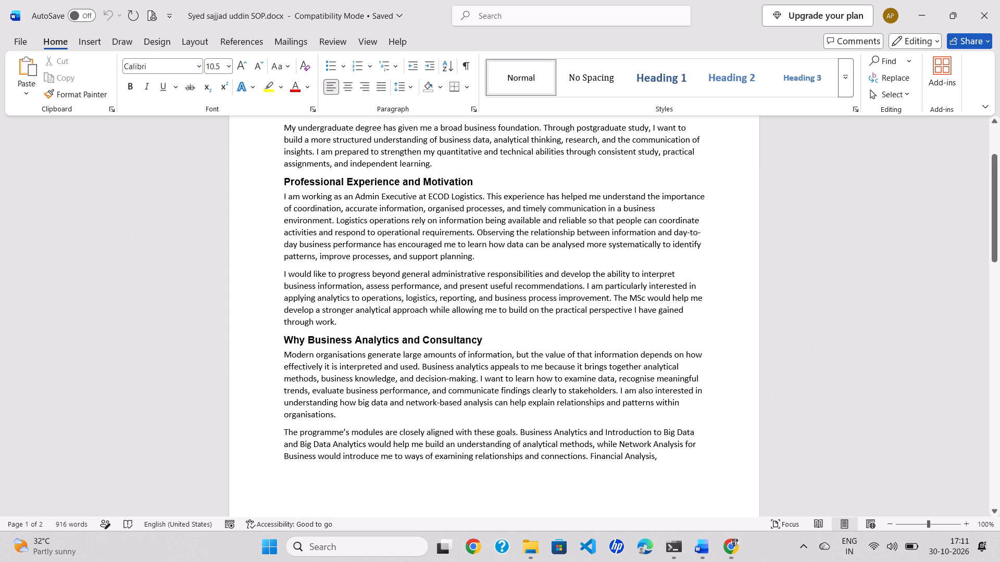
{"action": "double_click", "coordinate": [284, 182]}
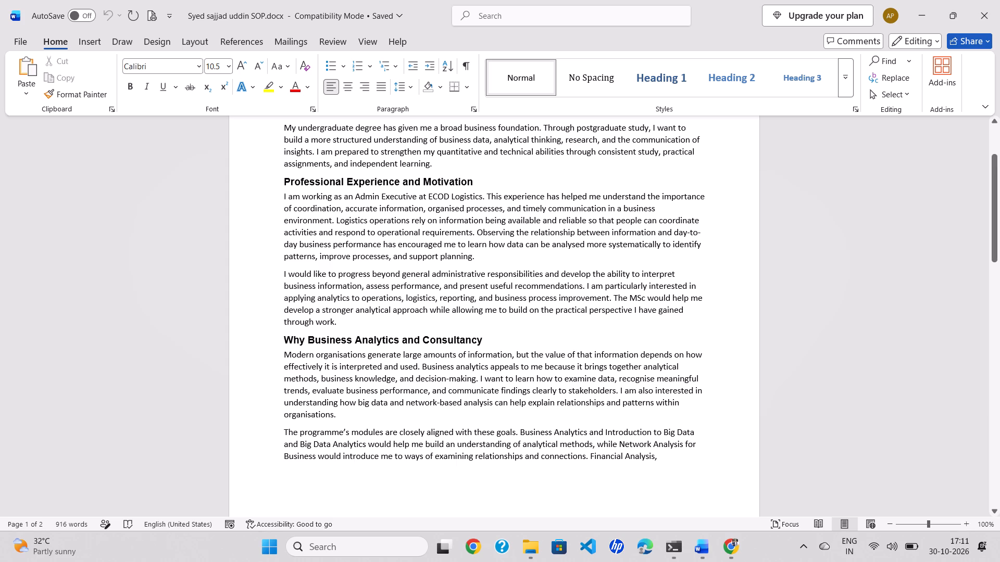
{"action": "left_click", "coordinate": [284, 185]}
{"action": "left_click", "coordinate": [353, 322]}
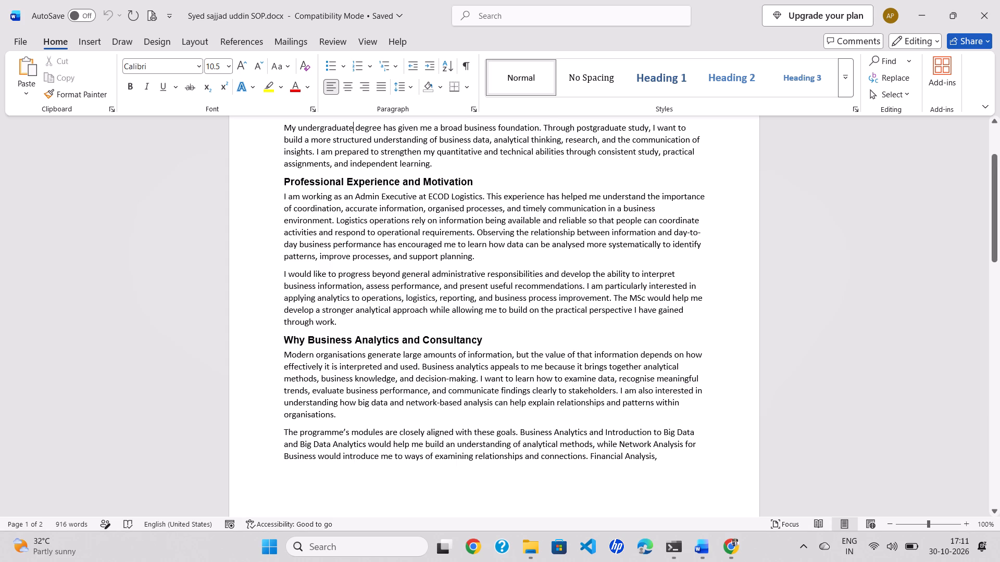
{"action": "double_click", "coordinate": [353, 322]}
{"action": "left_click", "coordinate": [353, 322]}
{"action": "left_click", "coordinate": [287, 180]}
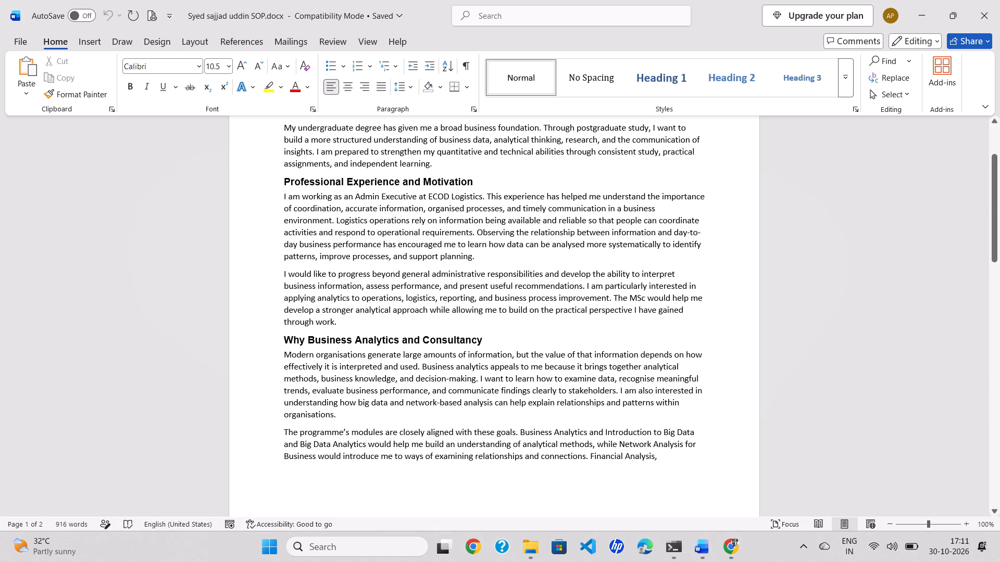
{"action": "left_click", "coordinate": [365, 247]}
Skim the rest of the statement of purpose through the Conclusion and signature.
{"action": "scroll", "coordinate": [365, 247], "scroll_direction": "down", "scroll_amount": 1}
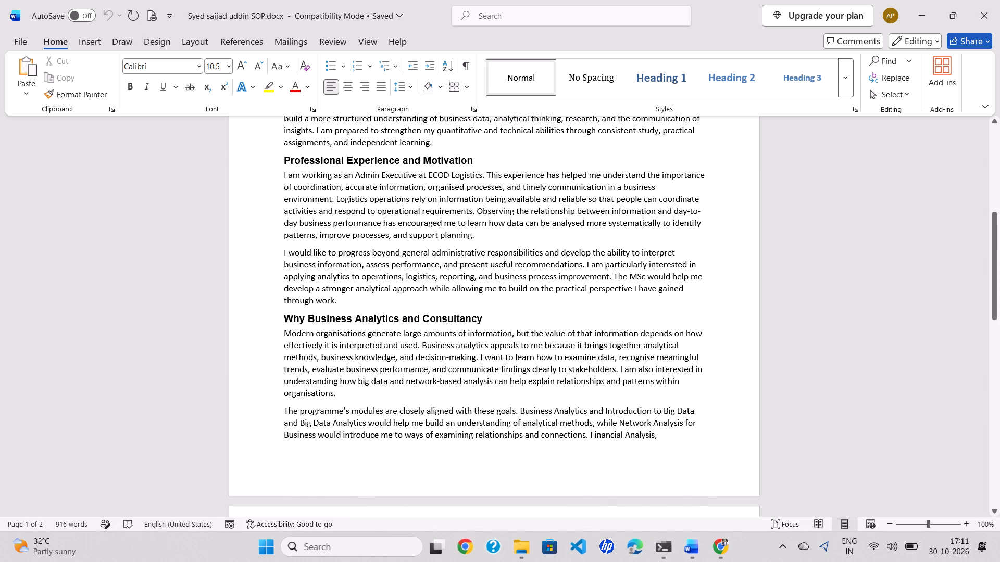
{"action": "scroll", "coordinate": [365, 247], "scroll_direction": "down", "scroll_amount": 2}
{"action": "left_click", "coordinate": [398, 328]}
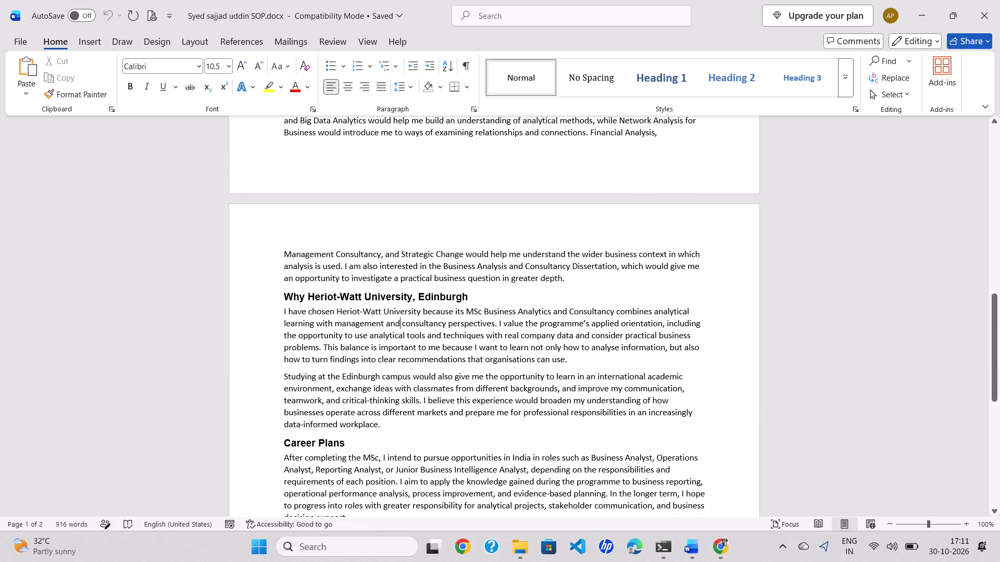
{"action": "scroll", "coordinate": [398, 328], "scroll_direction": "down", "scroll_amount": 3}
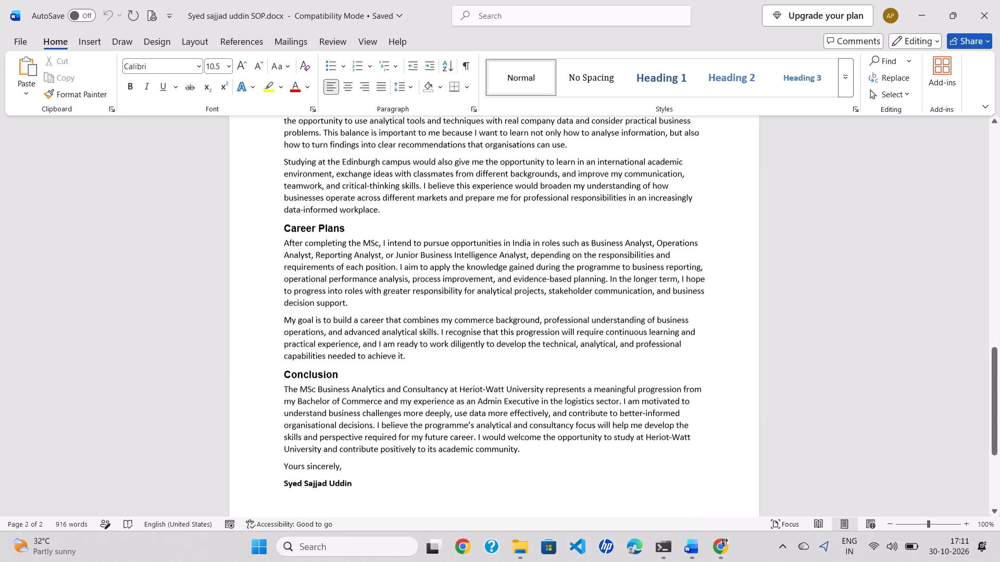
{"action": "scroll", "coordinate": [398, 328], "scroll_direction": "down", "scroll_amount": 2}
{"action": "scroll", "coordinate": [398, 328], "scroll_direction": "up", "scroll_amount": 4}
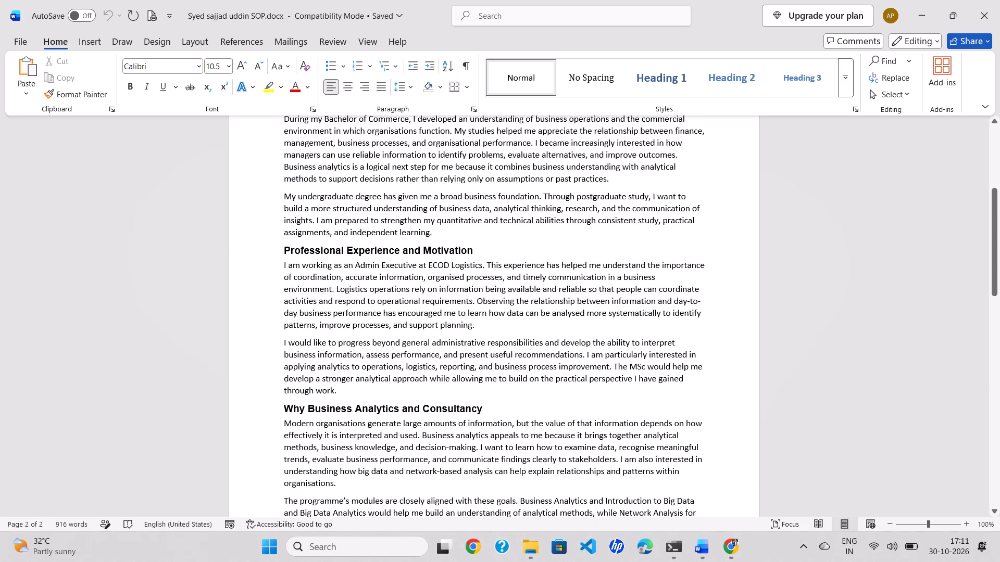
Copy the whole Professional Experience and Motivation section, including its heading and both paragraphs.
{"action": "left_click", "coordinate": [424, 312]}
{"action": "left_click_drag", "start_coordinate": [283, 248], "coordinate": [309, 293]}
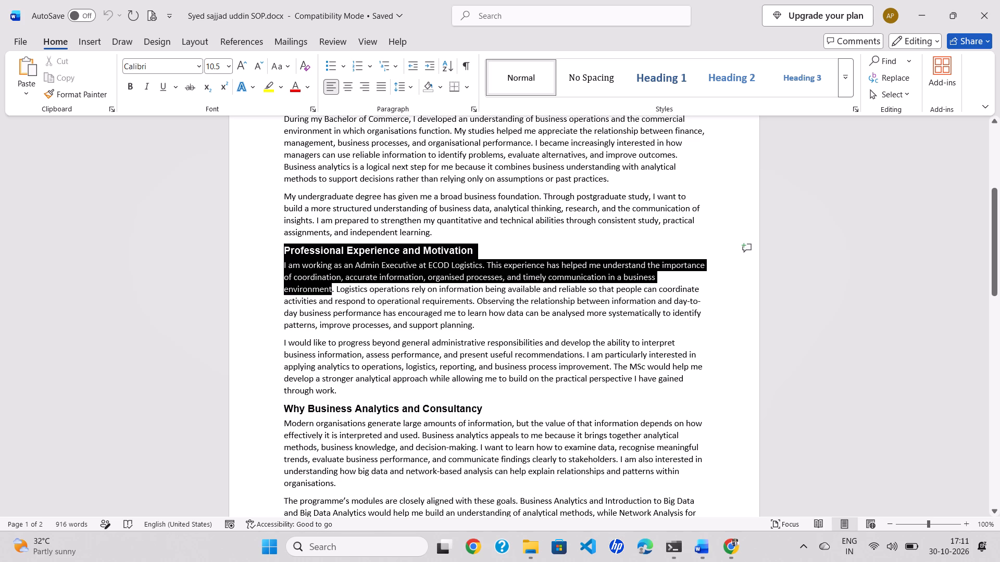
{"action": "left_click_drag", "start_coordinate": [309, 293], "coordinate": [343, 390]}
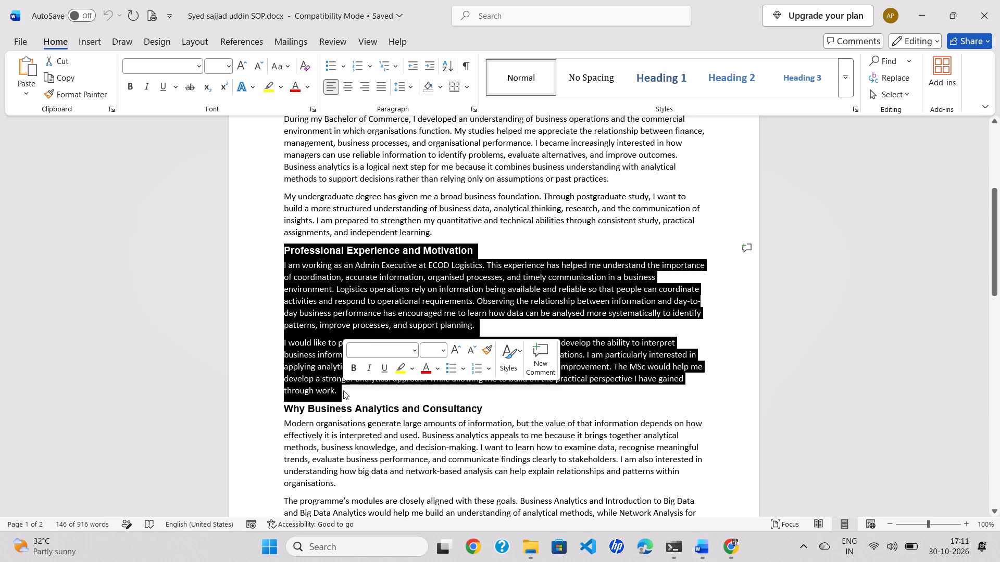
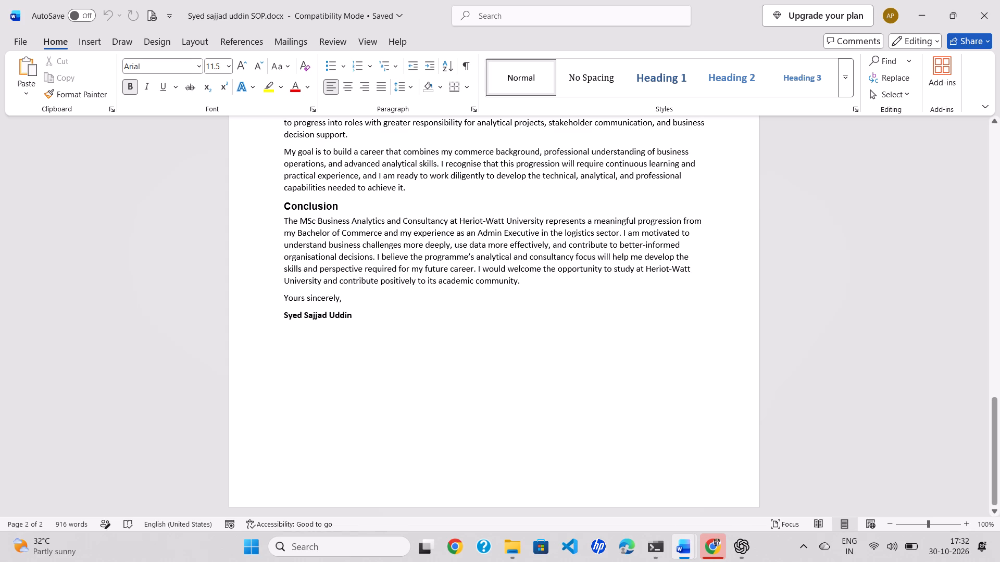
{"action": "left_click", "coordinate": [21, 46]}
{"action": "left_click", "coordinate": [174, 125]}
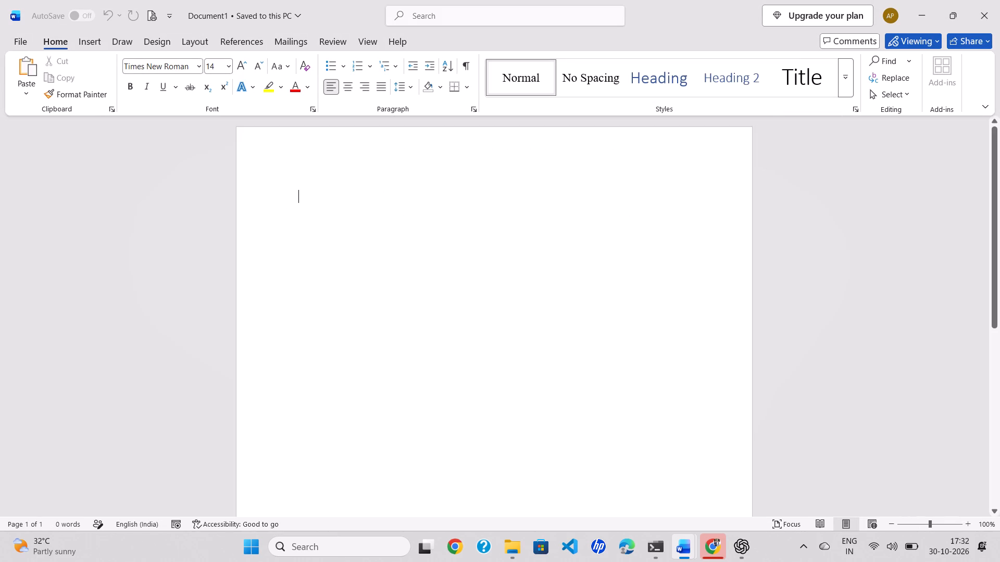
{"action": "key", "text": "ctrl+v"}
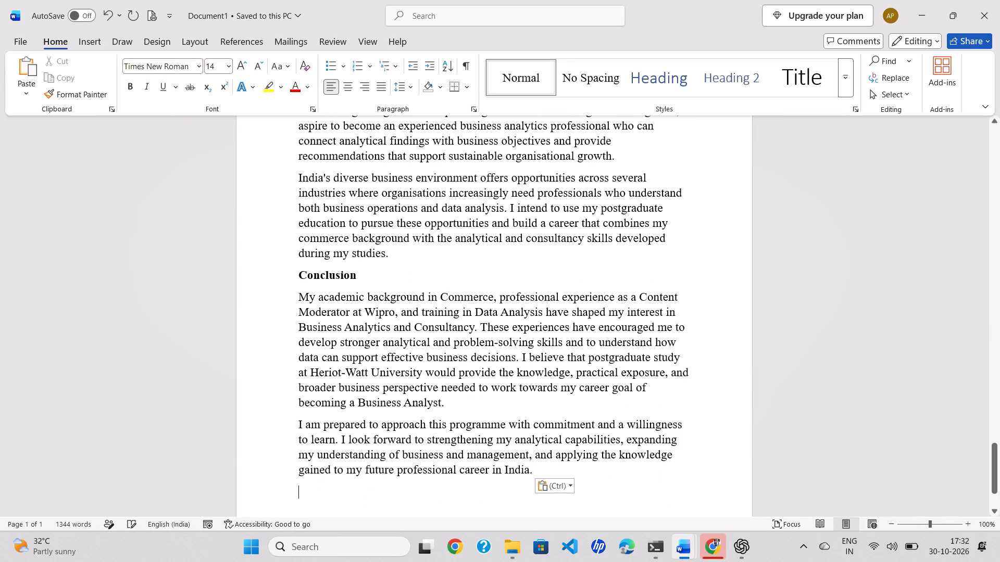
Skim the pasted Statement of Purpose from its opening paragraph through to the Conclusion.
{"action": "scroll", "coordinate": [174, 125], "scroll_direction": "up", "scroll_amount": 4}
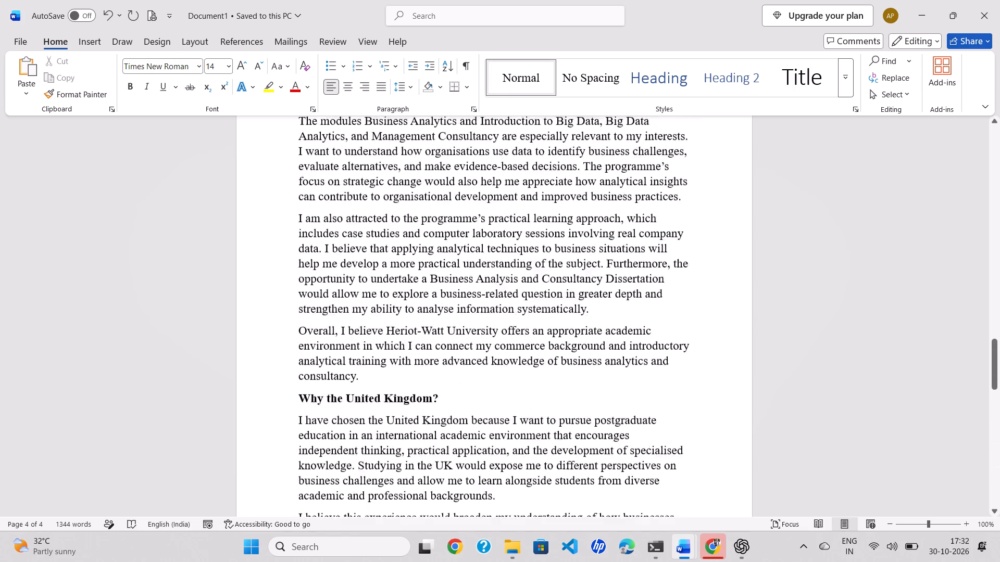
{"action": "scroll", "coordinate": [174, 125], "scroll_direction": "up", "scroll_amount": 6}
{"action": "scroll", "coordinate": [174, 125], "scroll_direction": "down", "scroll_amount": 2}
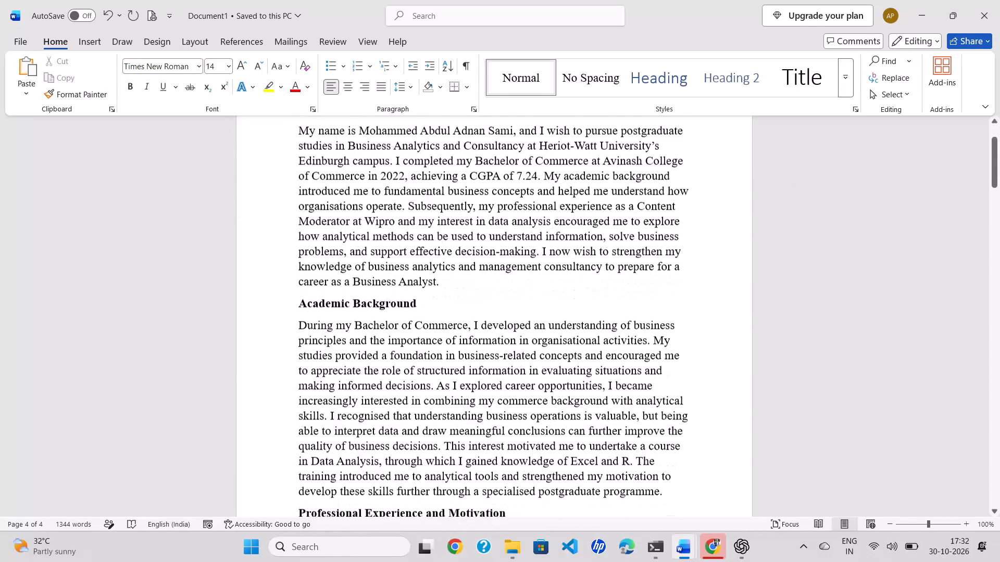
{"action": "scroll", "coordinate": [174, 125], "scroll_direction": "down", "scroll_amount": 3}
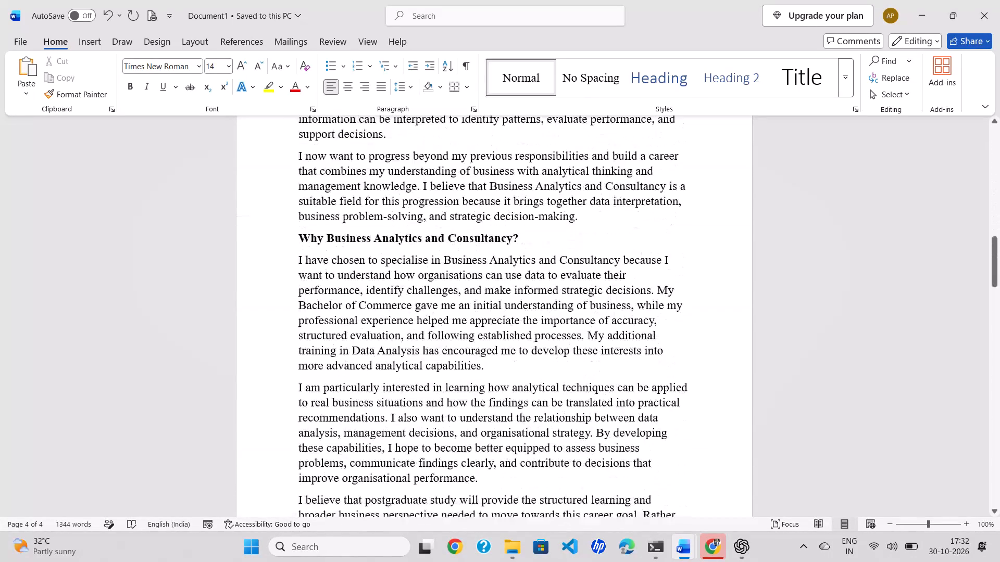
{"action": "scroll", "coordinate": [174, 125], "scroll_direction": "down", "scroll_amount": 4}
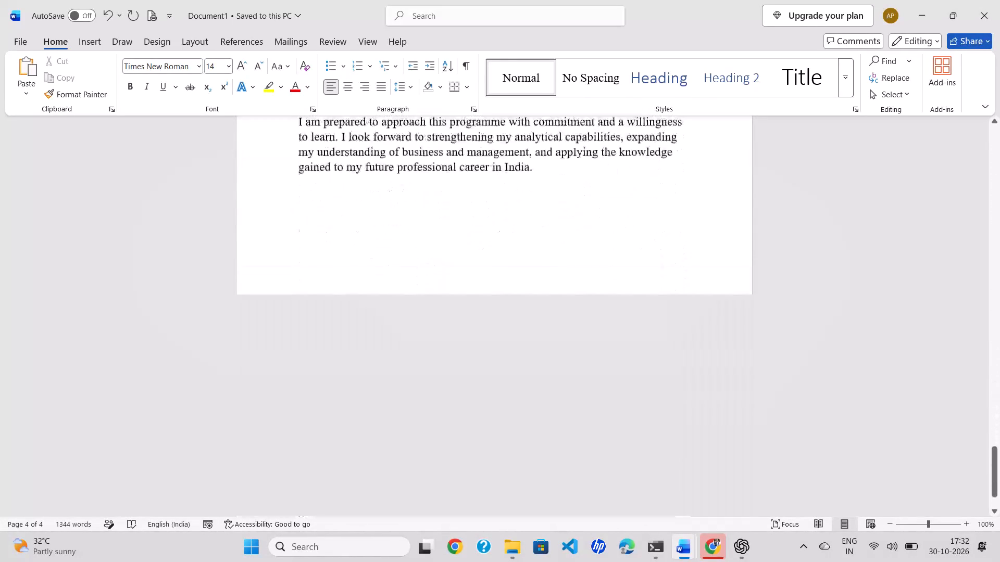
Arrange the new document side by side with the friend's SOP document.
{"action": "key", "text": "super+Right"}
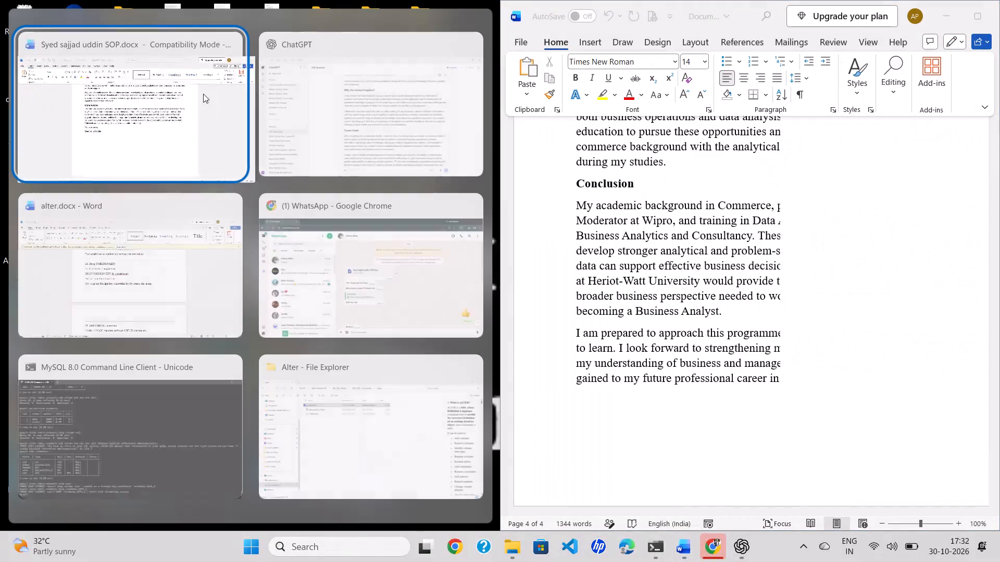
{"action": "left_click", "coordinate": [183, 126]}
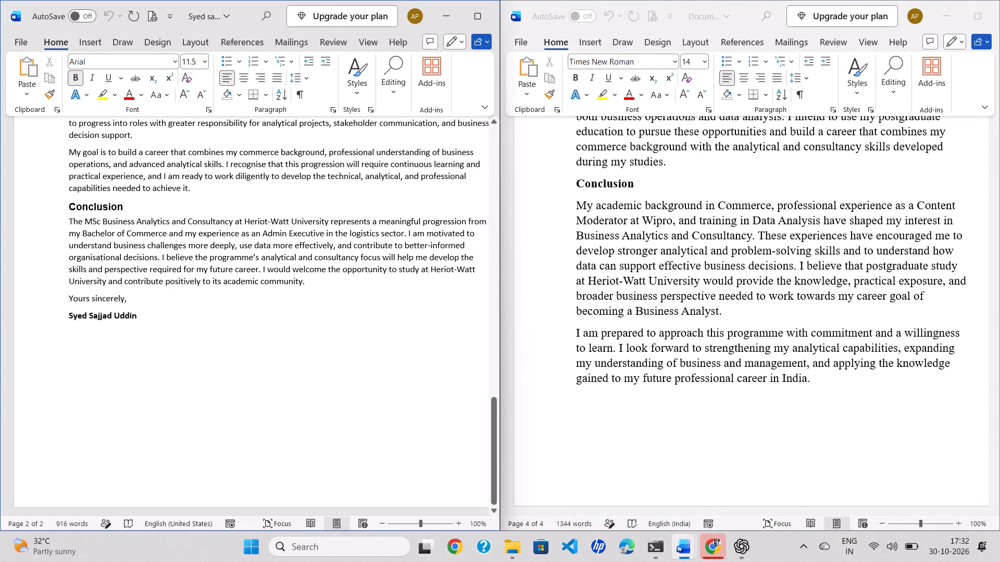
Compare the opening paragraphs and Academic Background sections of the friend's SOP and the new draft.
{"action": "scroll", "coordinate": [307, 298], "scroll_direction": "up", "scroll_amount": 4}
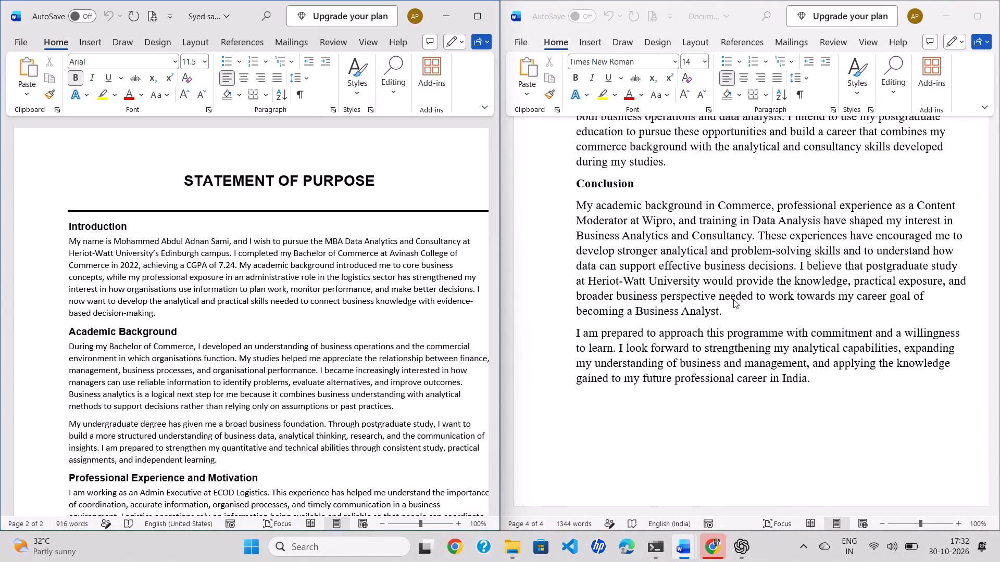
{"action": "scroll", "coordinate": [733, 299], "scroll_direction": "up", "scroll_amount": 13}
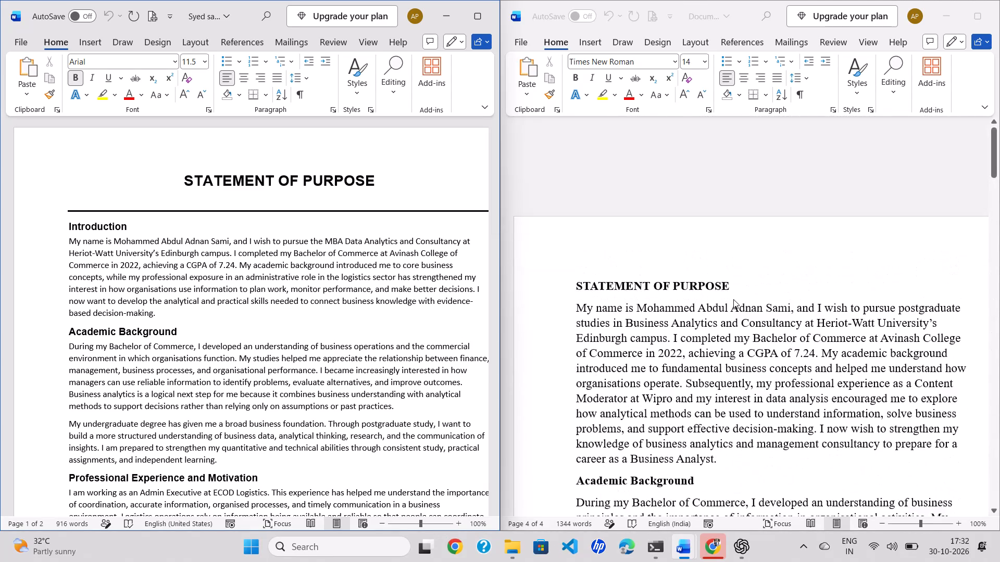
{"action": "scroll", "coordinate": [733, 299], "scroll_direction": "up", "scroll_amount": 2}
{"action": "scroll", "coordinate": [733, 299], "scroll_direction": "down", "scroll_amount": 2}
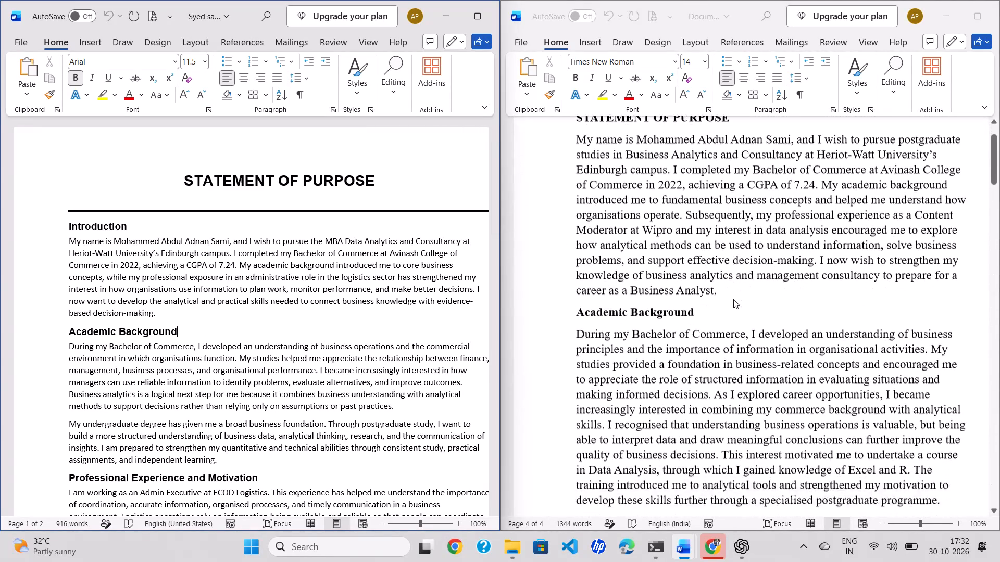
{"action": "scroll", "coordinate": [733, 299], "scroll_direction": "down", "scroll_amount": 2}
{"action": "scroll", "coordinate": [321, 435], "scroll_direction": "down", "scroll_amount": 1}
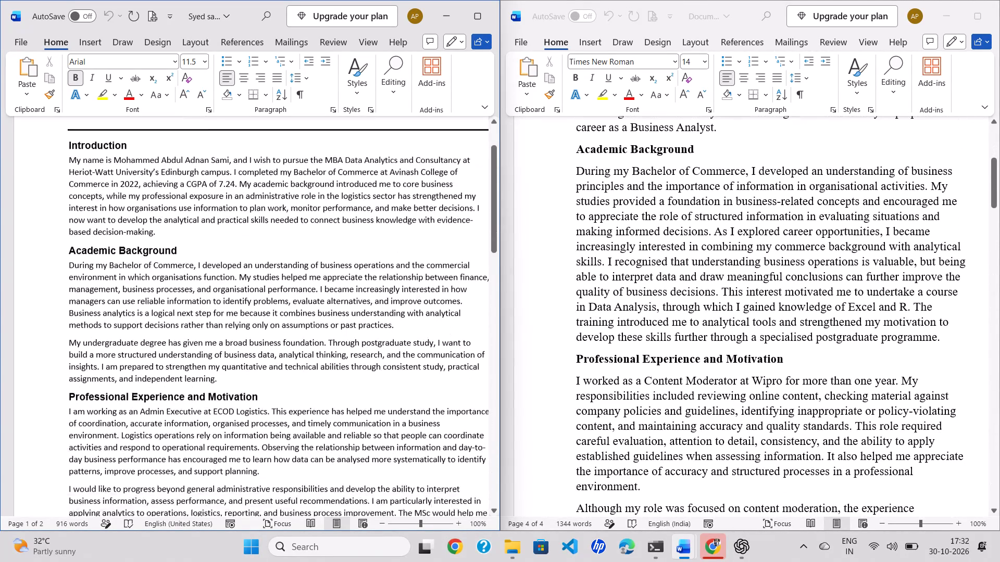
{"action": "scroll", "coordinate": [321, 435], "scroll_direction": "down", "scroll_amount": 4}
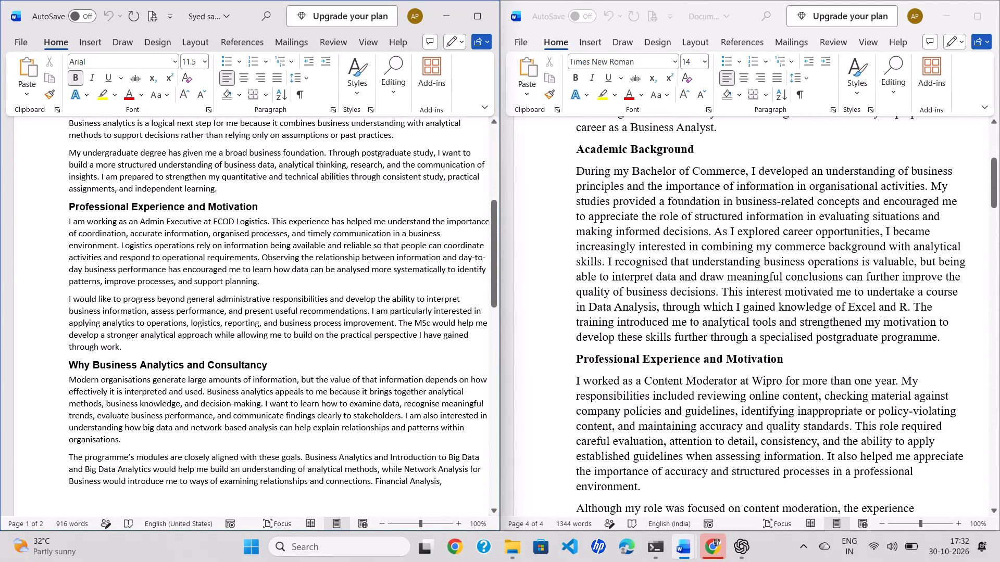
Read the new draft's Professional Experience and Motivation section on the Wipro role against the friend's version.
{"action": "scroll", "coordinate": [684, 357], "scroll_direction": "down", "scroll_amount": 1}
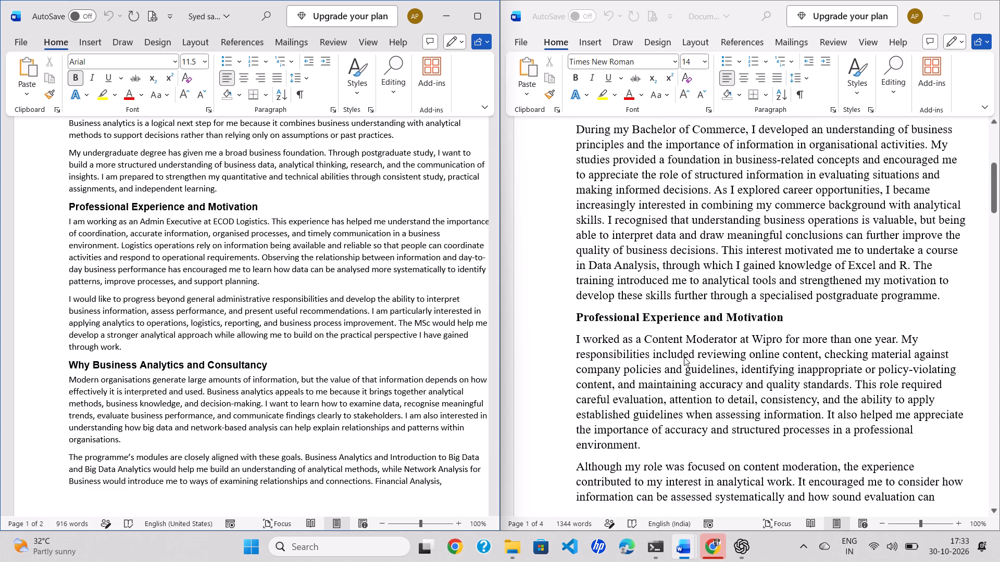
{"action": "scroll", "coordinate": [684, 357], "scroll_direction": "down", "scroll_amount": 1}
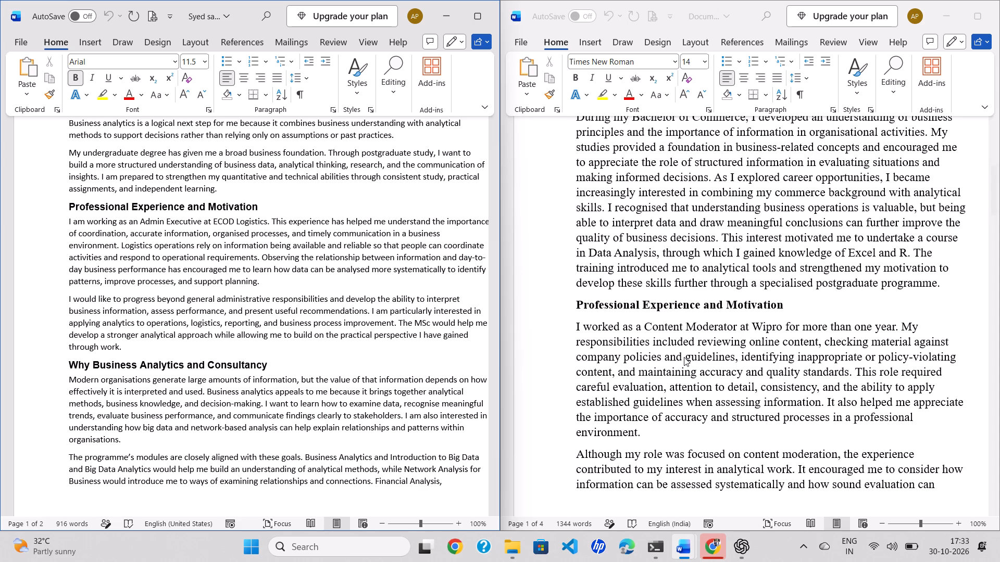
{"action": "scroll", "coordinate": [684, 357], "scroll_direction": "down", "scroll_amount": 1}
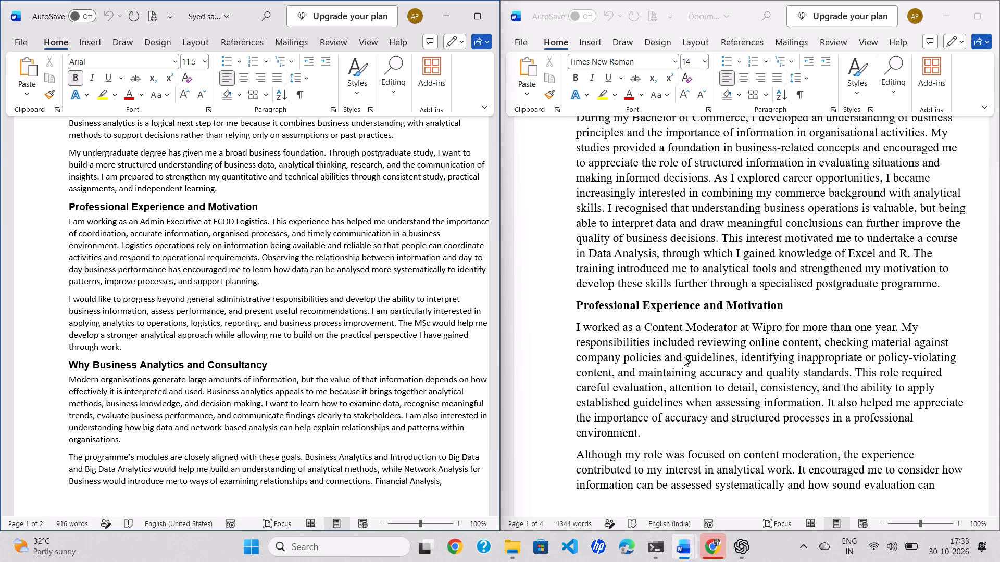
{"action": "scroll", "coordinate": [684, 357], "scroll_direction": "down", "scroll_amount": 3}
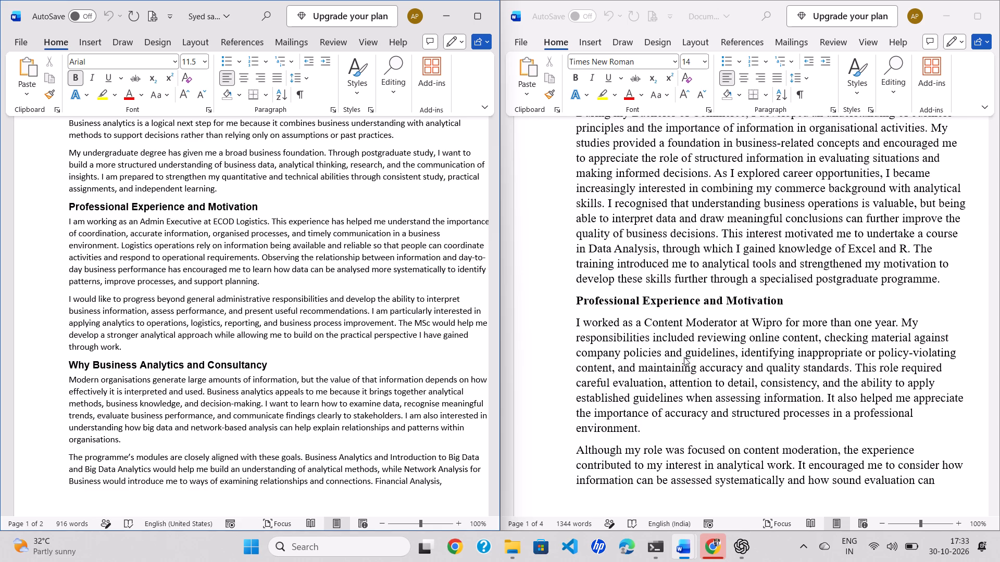
{"action": "scroll", "coordinate": [684, 357], "scroll_direction": "down", "scroll_amount": 1}
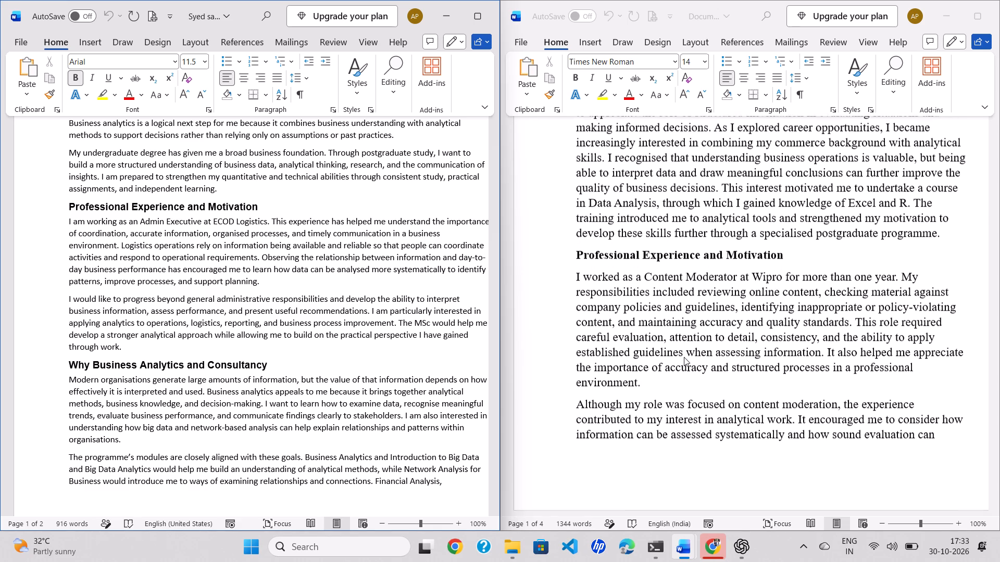
{"action": "scroll", "coordinate": [684, 357], "scroll_direction": "down", "scroll_amount": 1}
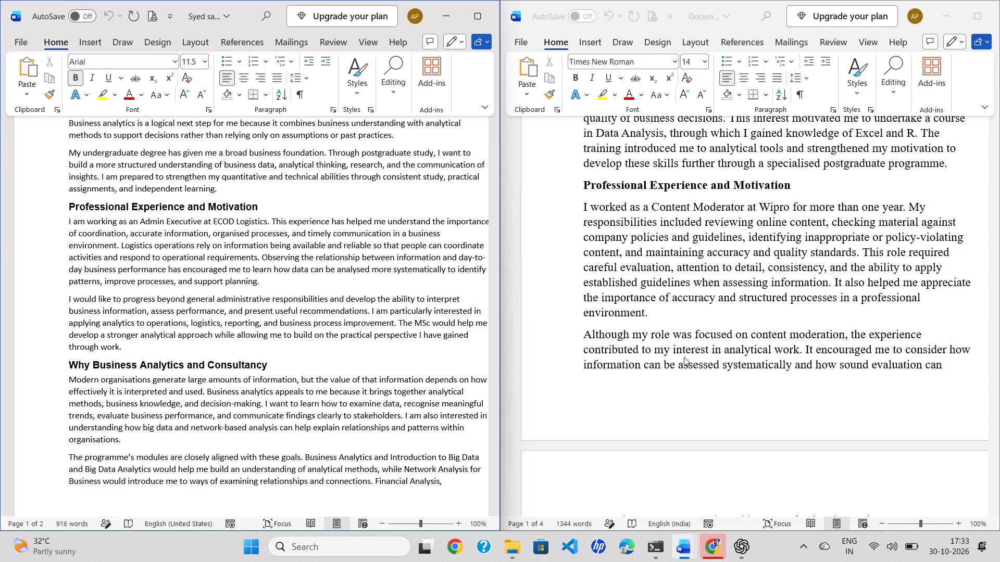
{"action": "scroll", "coordinate": [684, 357], "scroll_direction": "down", "scroll_amount": 2}
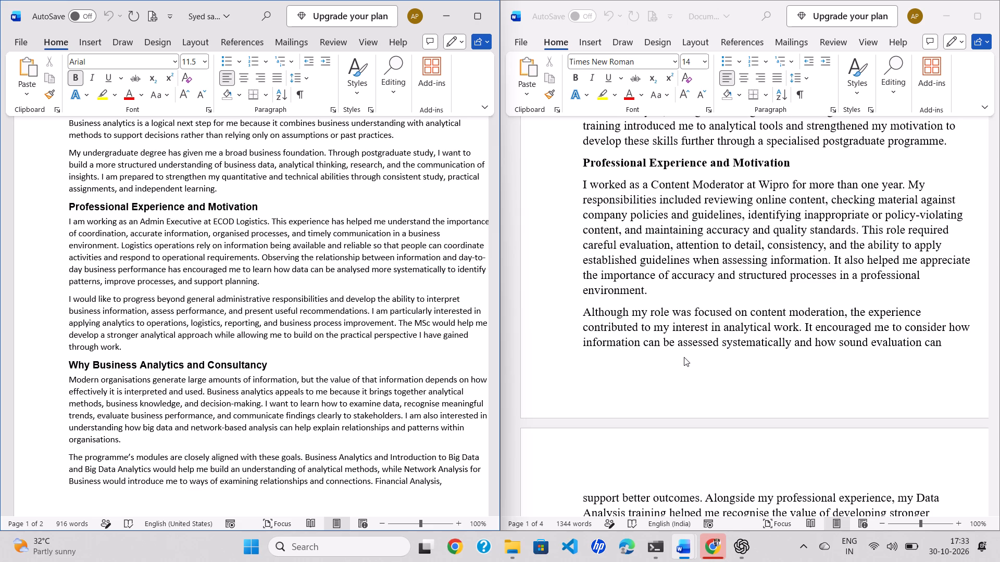
{"action": "scroll", "coordinate": [684, 357], "scroll_direction": "down", "scroll_amount": 2}
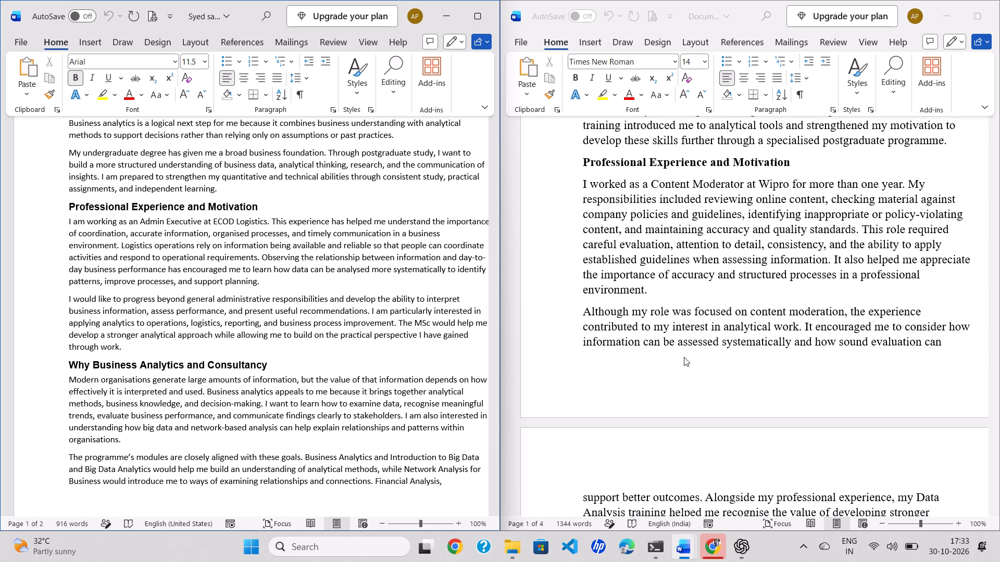
{"action": "scroll", "coordinate": [684, 357], "scroll_direction": "down", "scroll_amount": 2}
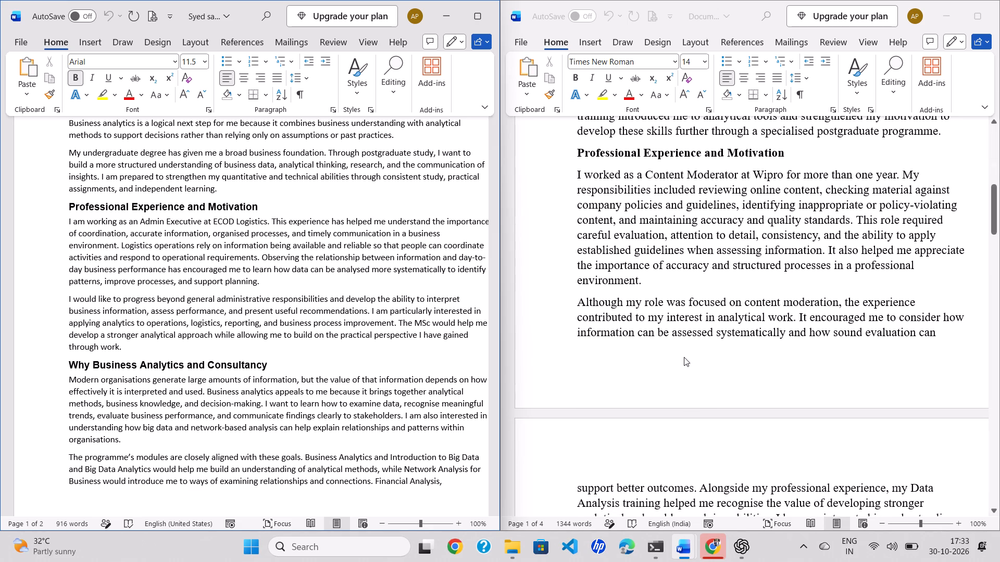
{"action": "scroll", "coordinate": [684, 357], "scroll_direction": "down", "scroll_amount": 3}
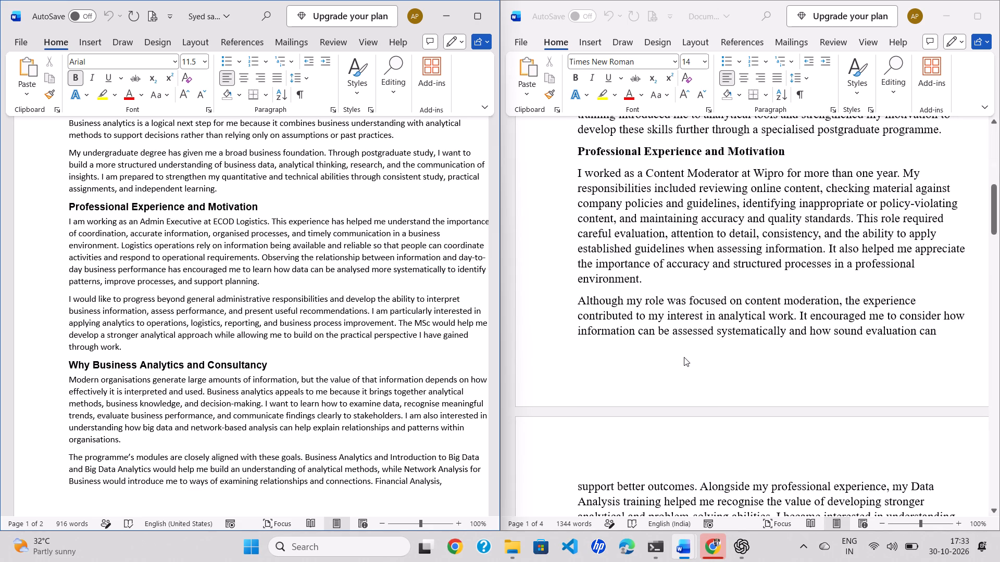
Read the rest of the new draft's Professional Experience and Motivation section up to the Why Business Analytics and Consultancy heading.
{"action": "scroll", "coordinate": [684, 357], "scroll_direction": "down", "scroll_amount": 2}
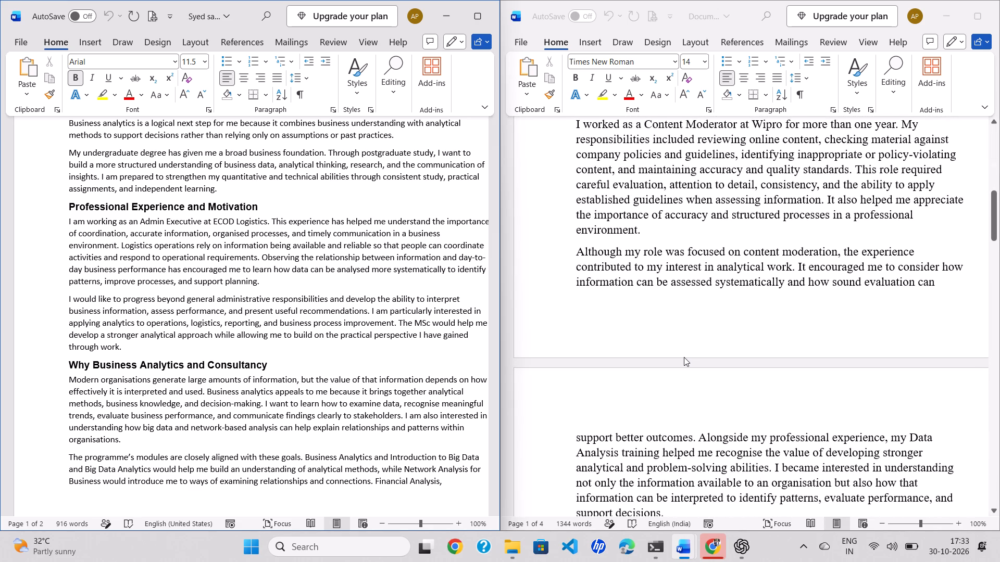
{"action": "scroll", "coordinate": [684, 357], "scroll_direction": "down", "scroll_amount": 1}
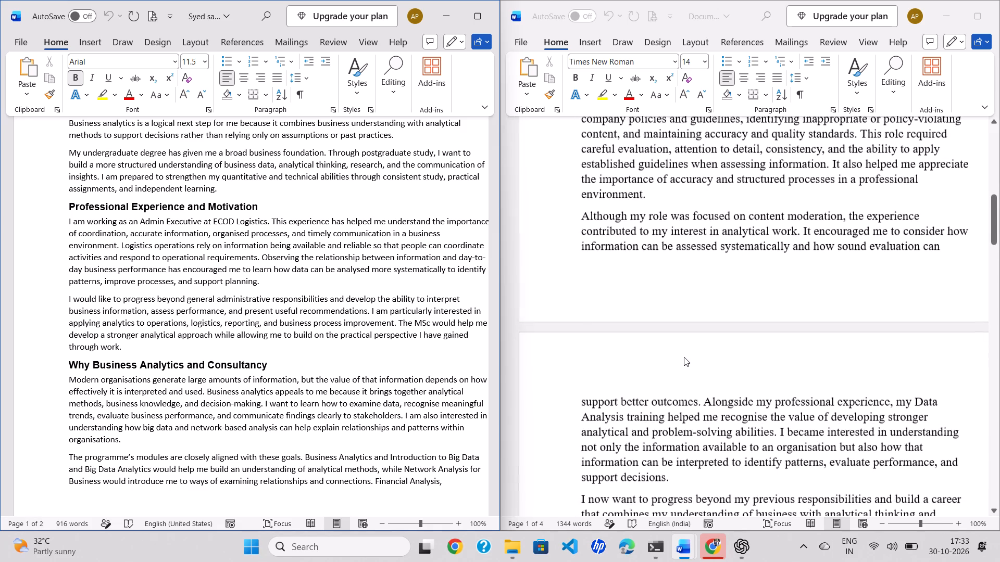
{"action": "scroll", "coordinate": [684, 357], "scroll_direction": "down", "scroll_amount": 2}
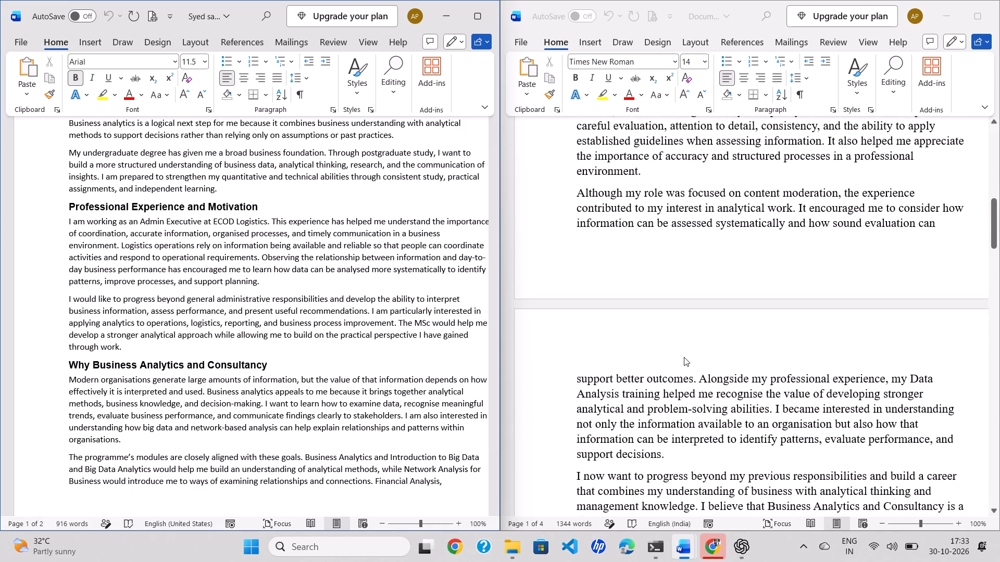
{"action": "scroll", "coordinate": [684, 357], "scroll_direction": "down", "scroll_amount": 1}
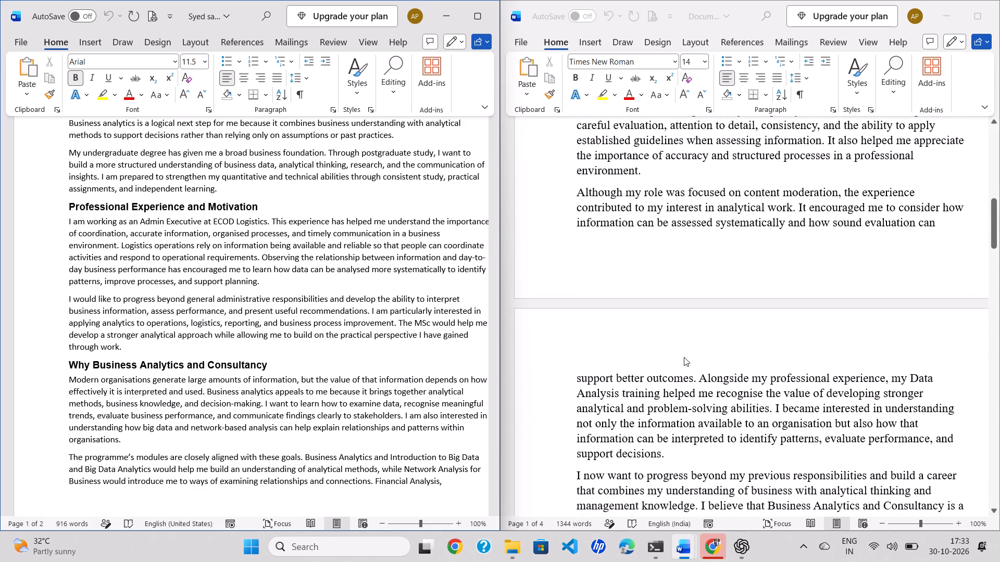
{"action": "scroll", "coordinate": [684, 357], "scroll_direction": "down", "scroll_amount": 2}
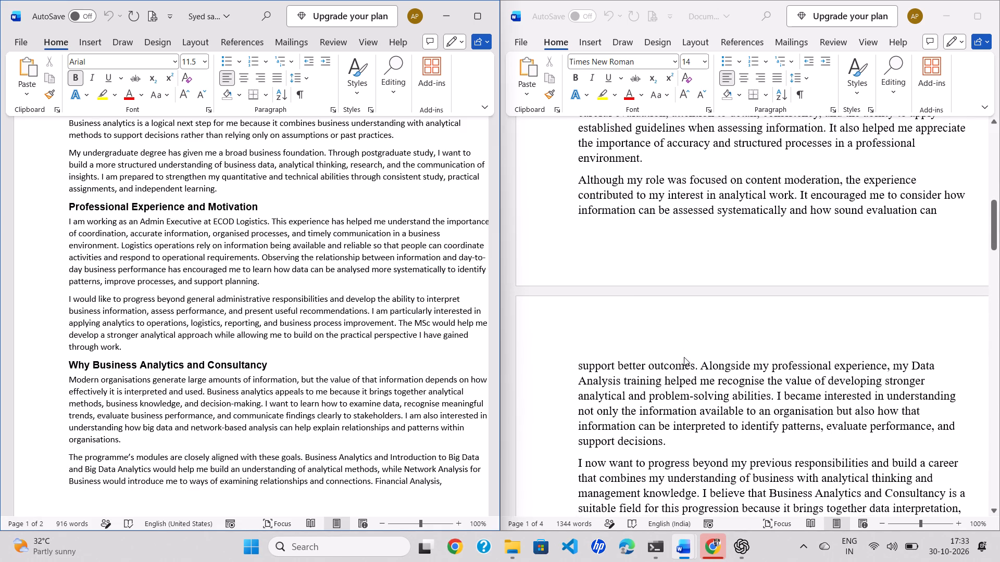
{"action": "scroll", "coordinate": [684, 357], "scroll_direction": "down", "scroll_amount": 1}
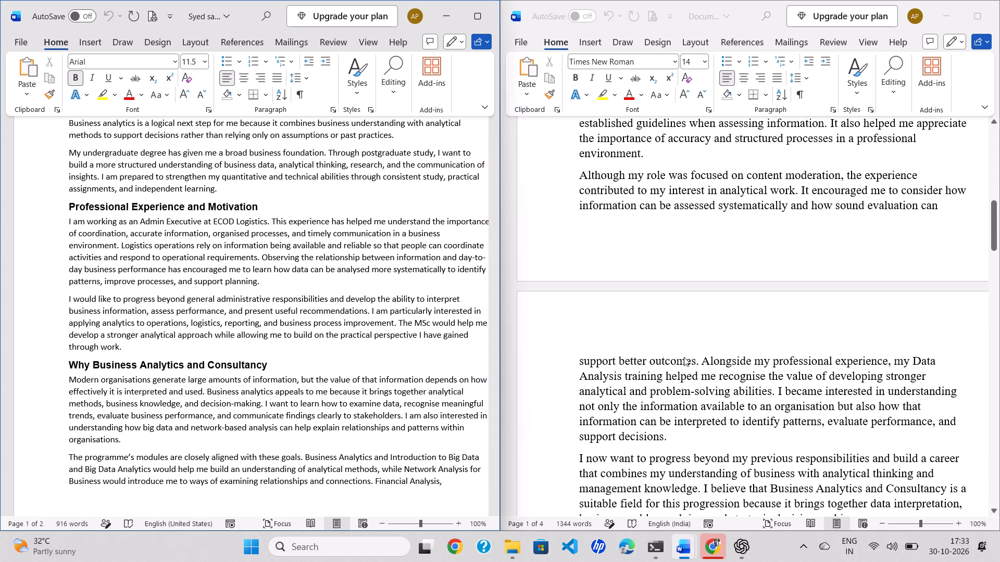
{"action": "scroll", "coordinate": [684, 357], "scroll_direction": "down", "scroll_amount": 2}
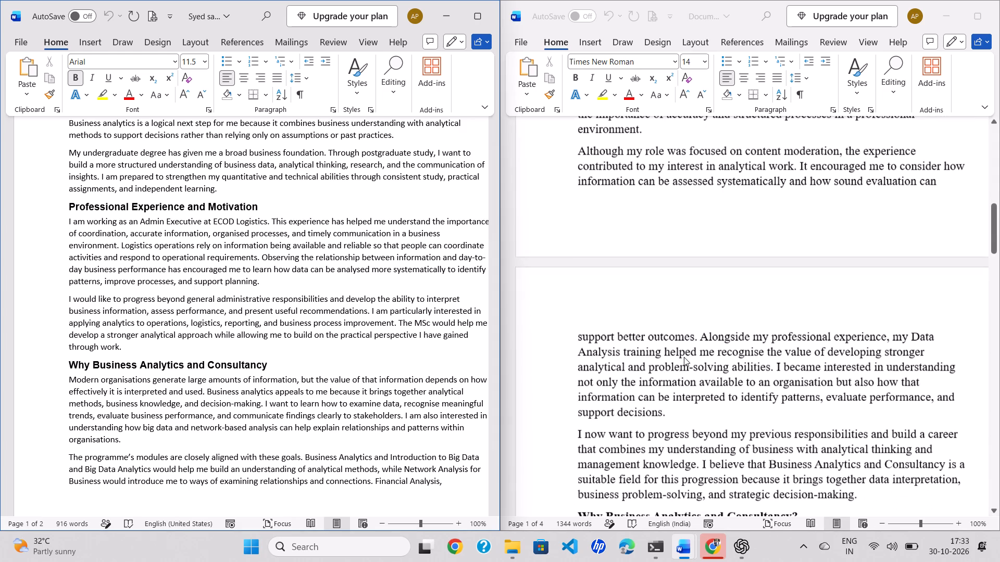
{"action": "scroll", "coordinate": [684, 357], "scroll_direction": "down", "scroll_amount": 1}
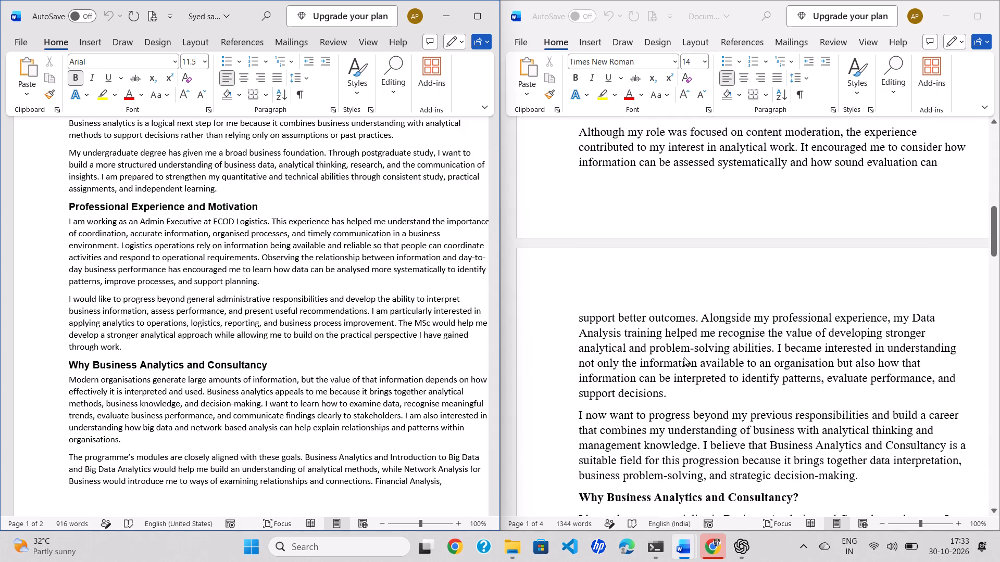
{"action": "scroll", "coordinate": [684, 357], "scroll_direction": "down", "scroll_amount": 2}
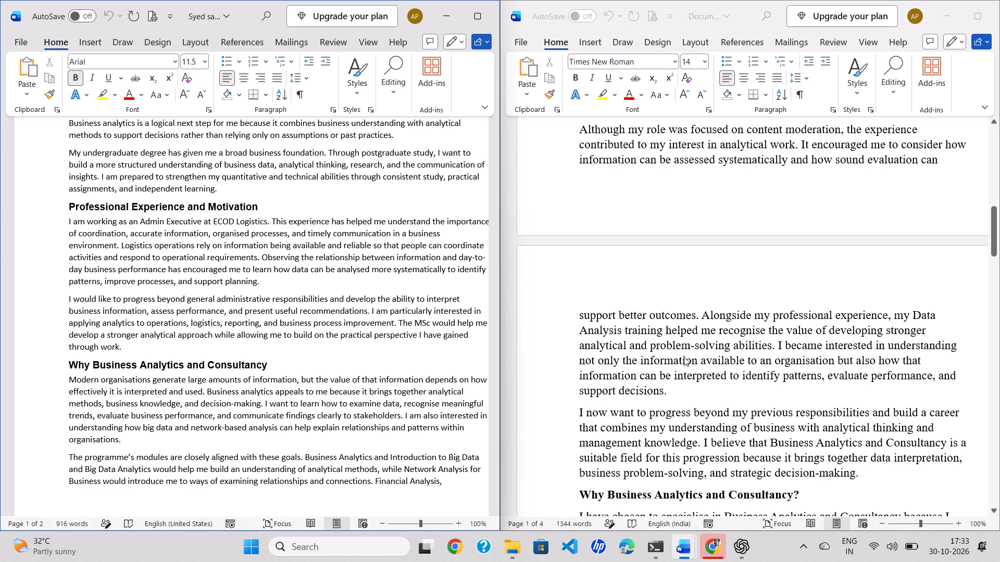
{"action": "scroll", "coordinate": [684, 357], "scroll_direction": "down", "scroll_amount": 2}
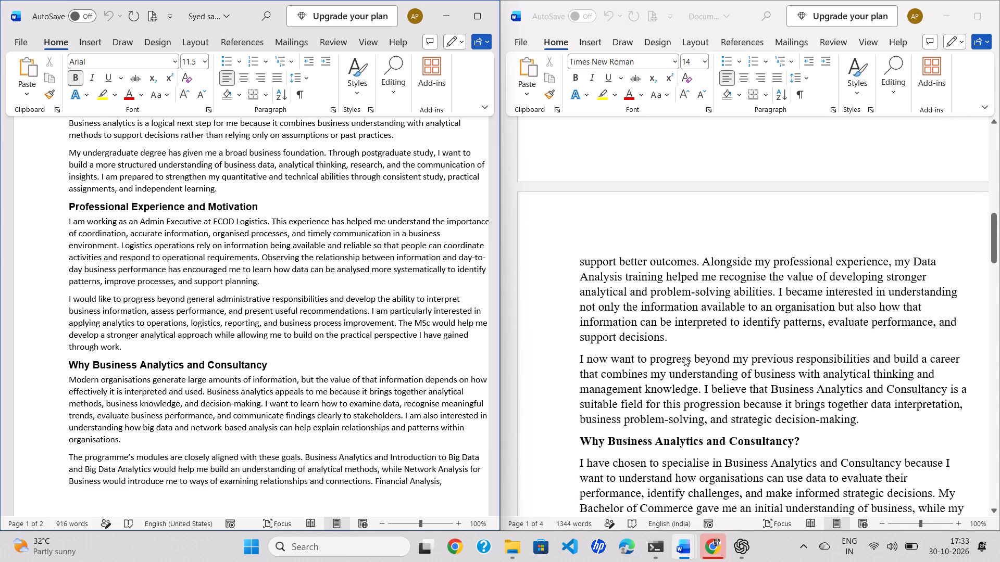
{"action": "scroll", "coordinate": [684, 357], "scroll_direction": "down", "scroll_amount": 3}
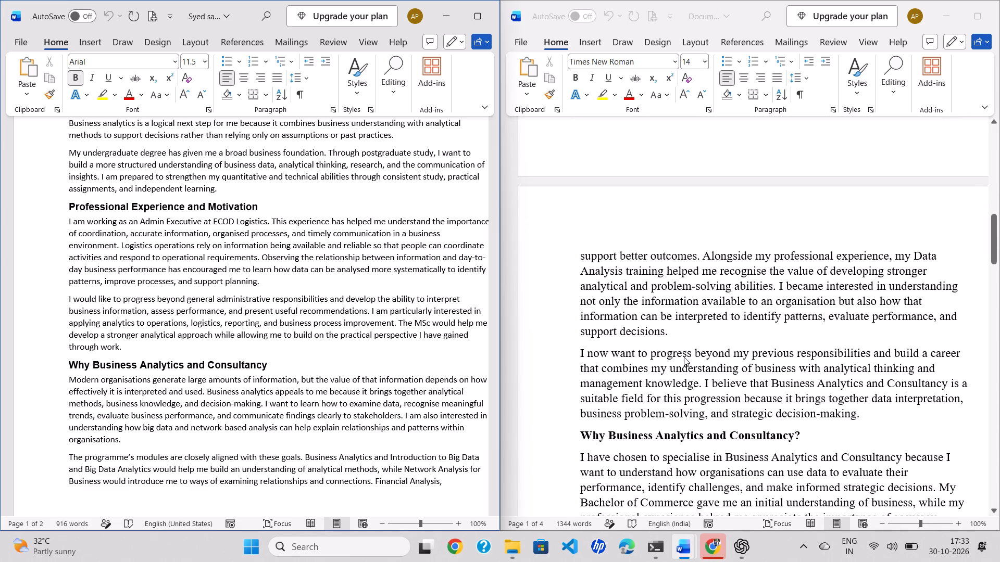
{"action": "scroll", "coordinate": [684, 357], "scroll_direction": "down", "scroll_amount": 1}
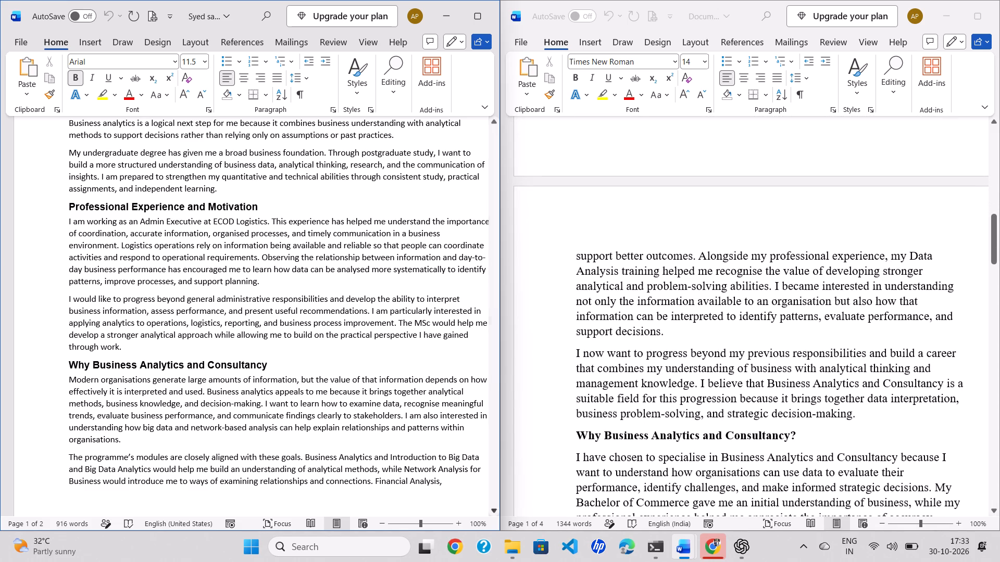
Compare the friend's Professional Experience and Why Business Analytics sections with the new draft's sections from Why Business Analytics to Why the United Kingdom.
{"action": "scroll", "coordinate": [445, 394], "scroll_direction": "down", "scroll_amount": 1}
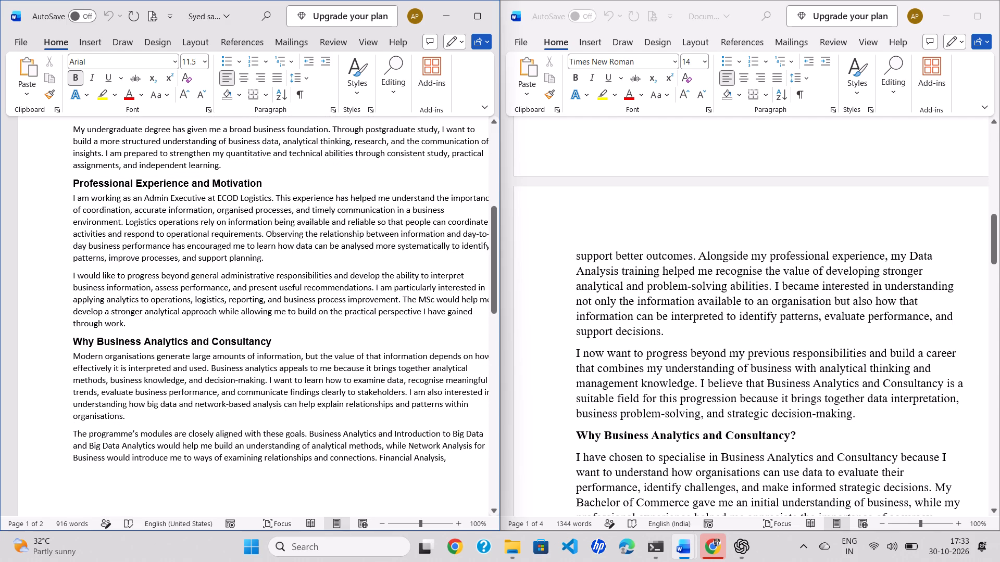
{"action": "scroll", "coordinate": [445, 394], "scroll_direction": "down", "scroll_amount": 2}
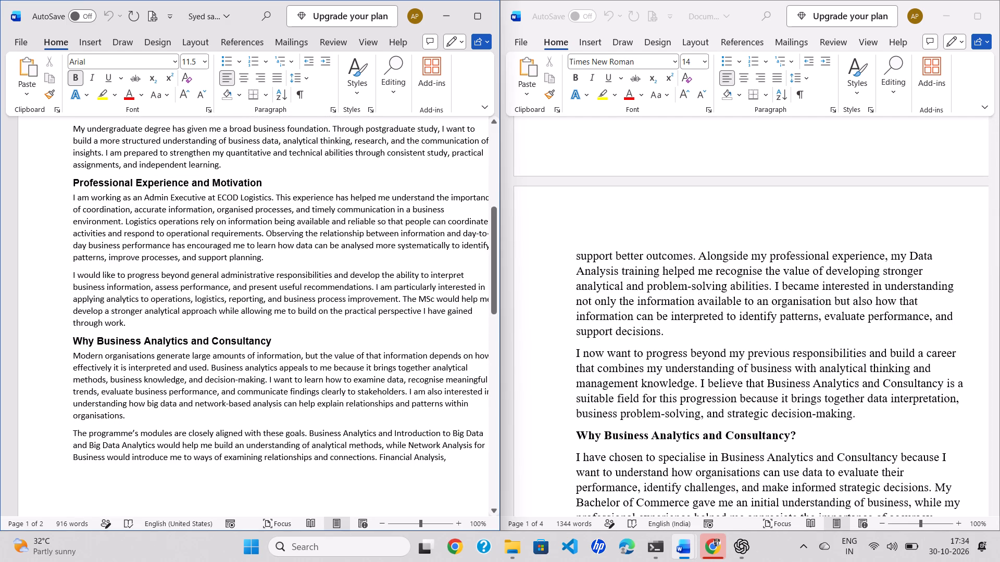
{"action": "scroll", "coordinate": [445, 394], "scroll_direction": "down", "scroll_amount": 2}
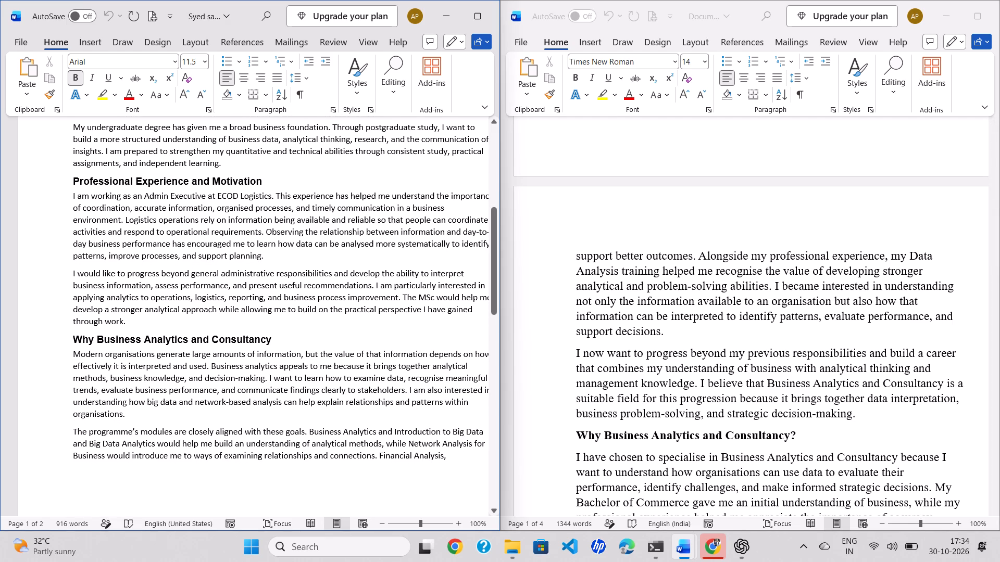
{"action": "scroll", "coordinate": [445, 394], "scroll_direction": "down", "scroll_amount": 1}
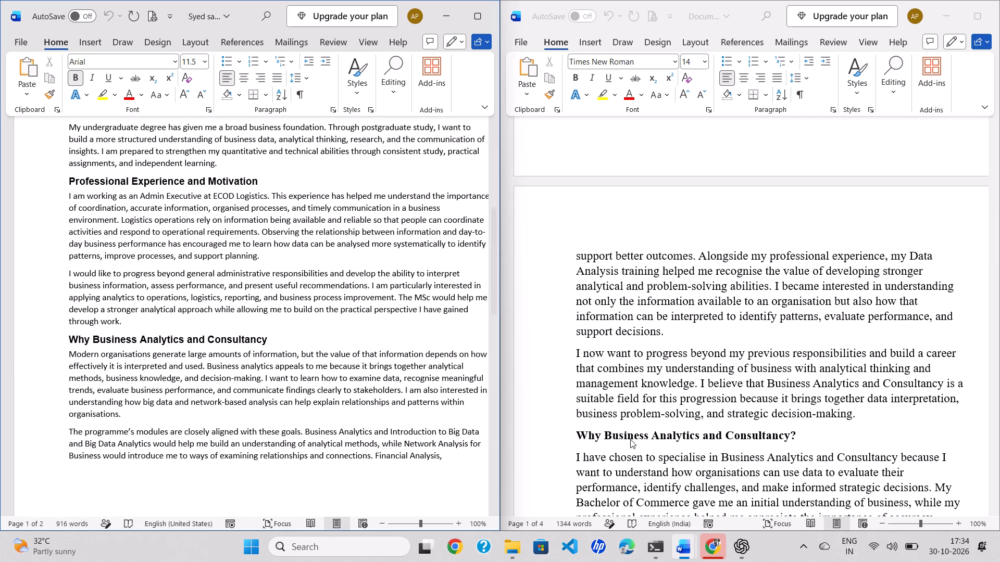
{"action": "scroll", "coordinate": [697, 428], "scroll_direction": "down", "scroll_amount": 1}
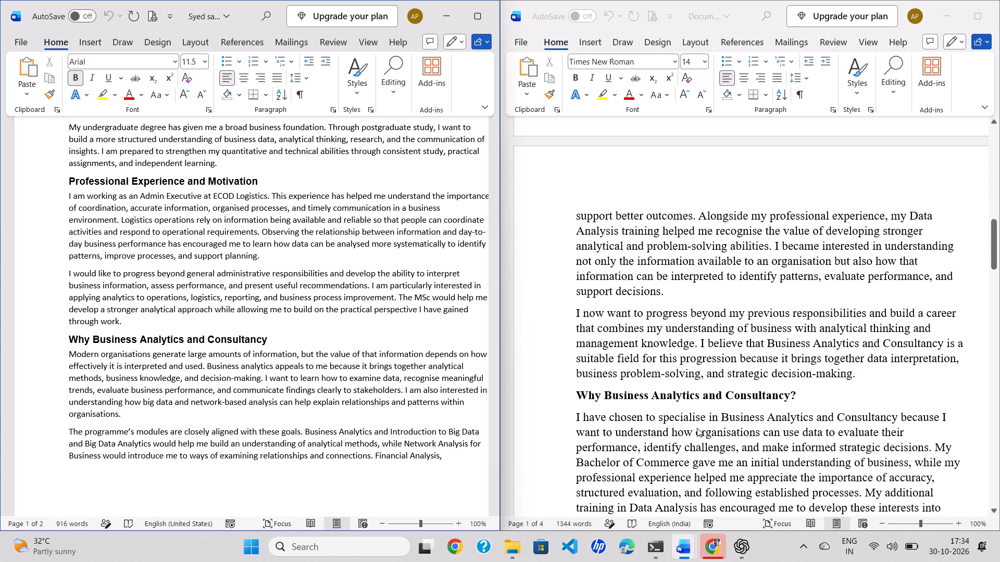
{"action": "scroll", "coordinate": [697, 428], "scroll_direction": "down", "scroll_amount": 2}
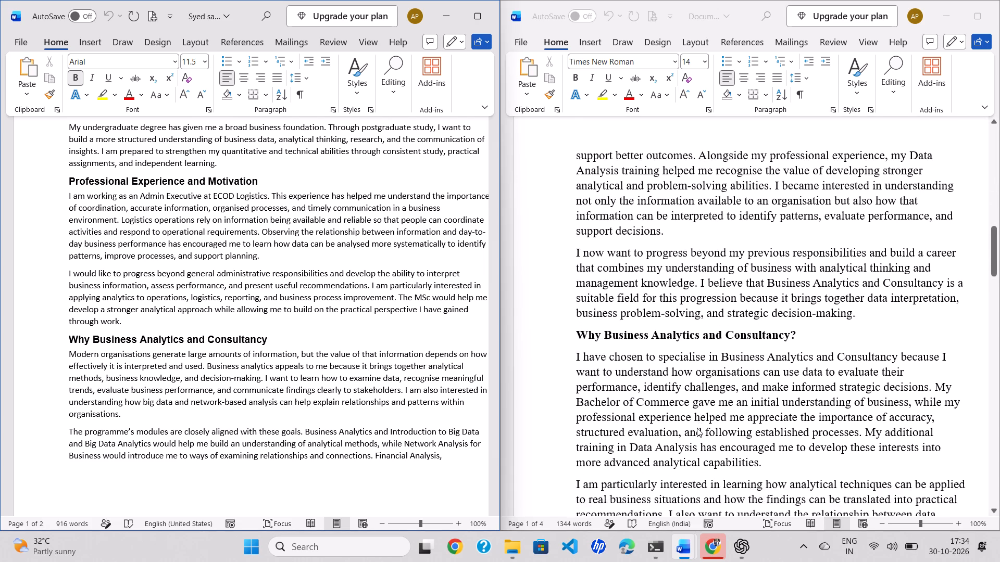
{"action": "scroll", "coordinate": [697, 428], "scroll_direction": "down", "scroll_amount": 1}
{"action": "scroll", "coordinate": [697, 428], "scroll_direction": "up", "scroll_amount": 4}
{"action": "scroll", "coordinate": [697, 428], "scroll_direction": "down", "scroll_amount": 1}
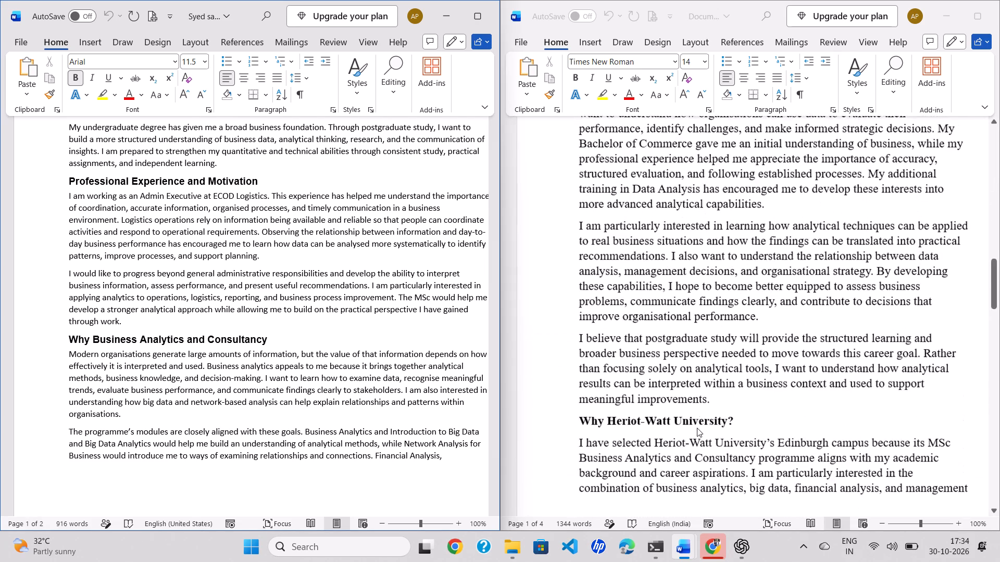
{"action": "scroll", "coordinate": [697, 428], "scroll_direction": "down", "scroll_amount": 3}
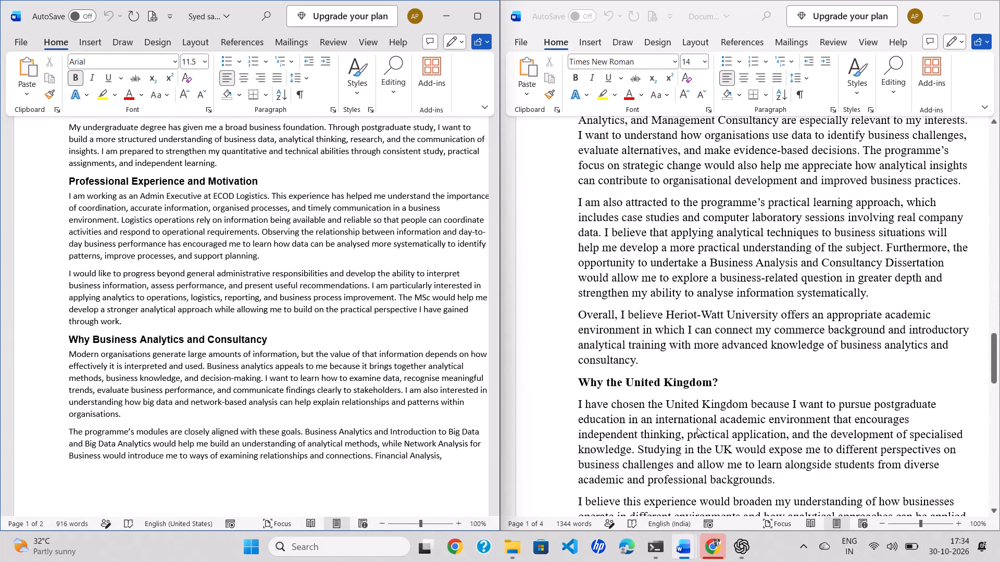
Compare the closing sections of both SOPs, from Why Heriot-Watt University through the career sections to the Conclusion.
{"action": "scroll", "coordinate": [330, 427], "scroll_direction": "down", "scroll_amount": 3}
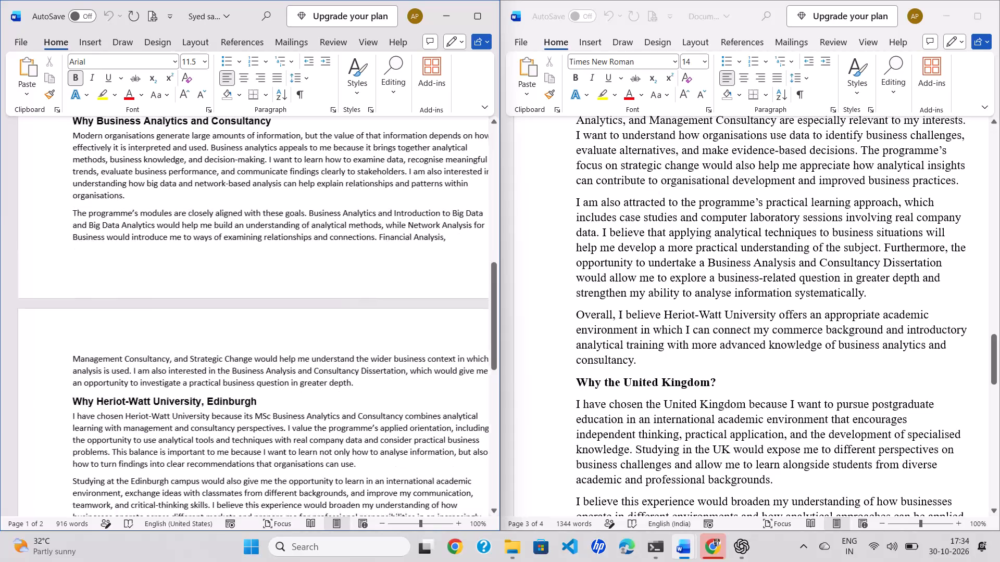
{"action": "scroll", "coordinate": [330, 427], "scroll_direction": "down", "scroll_amount": 2}
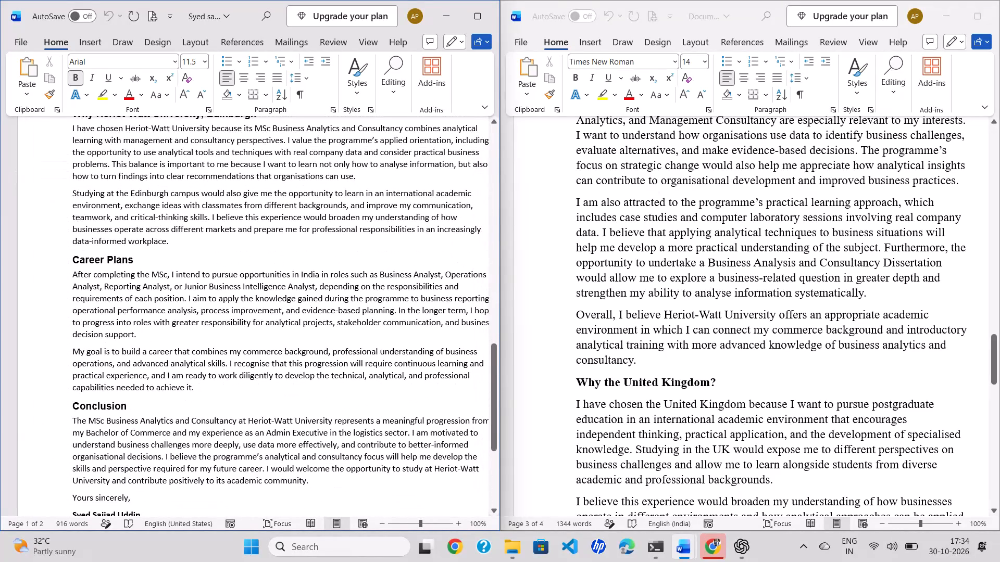
{"action": "scroll", "coordinate": [650, 407], "scroll_direction": "down", "scroll_amount": 2}
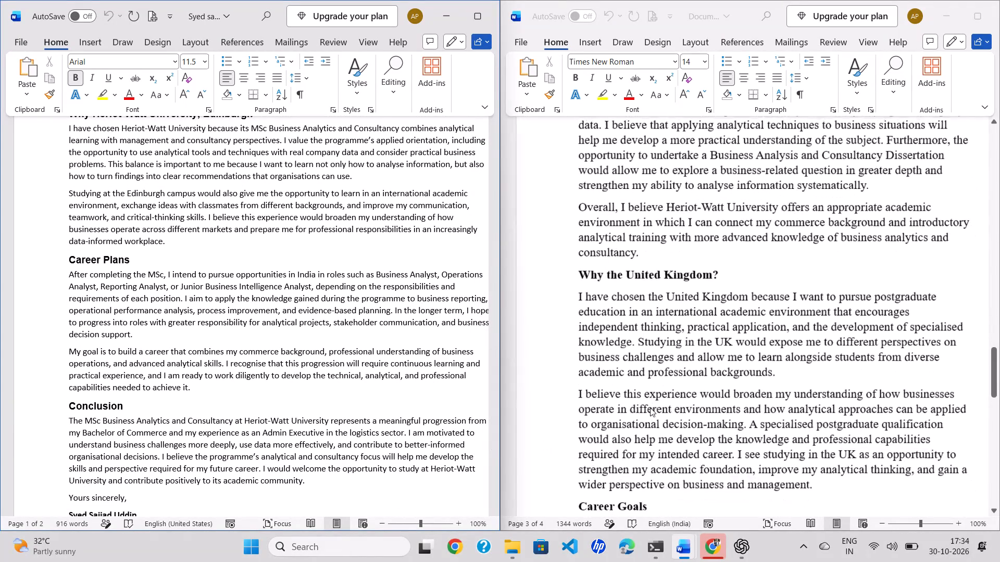
{"action": "scroll", "coordinate": [650, 407], "scroll_direction": "down", "scroll_amount": 3}
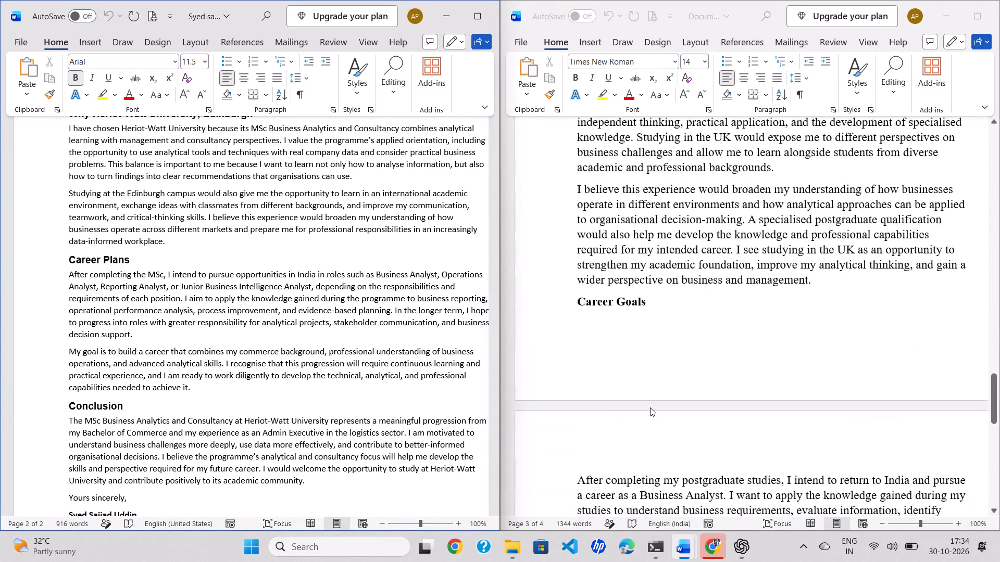
{"action": "scroll", "coordinate": [650, 407], "scroll_direction": "down", "scroll_amount": 4}
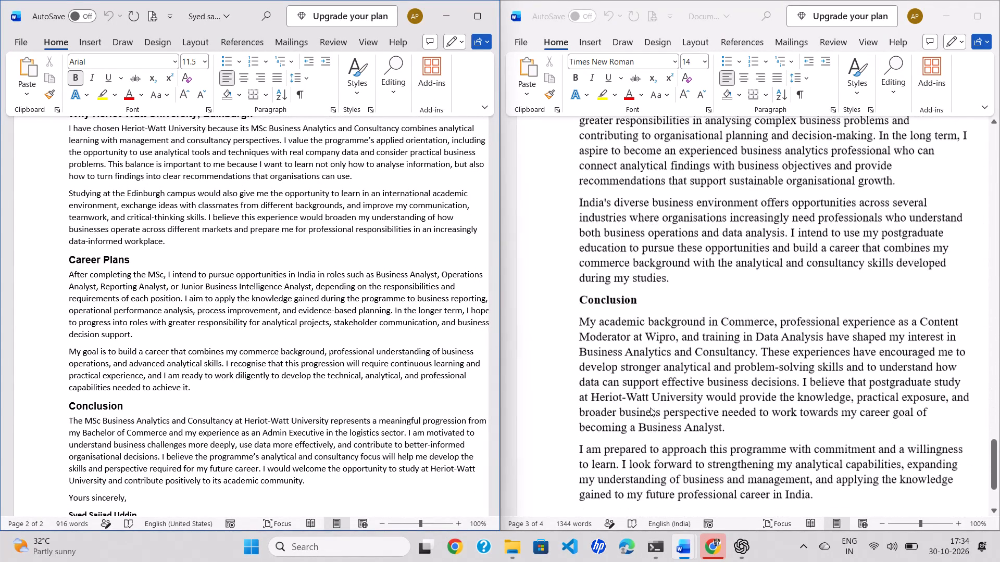
{"action": "scroll", "coordinate": [650, 407], "scroll_direction": "down", "scroll_amount": 1}
{"action": "scroll", "coordinate": [650, 407], "scroll_direction": "up", "scroll_amount": 3}
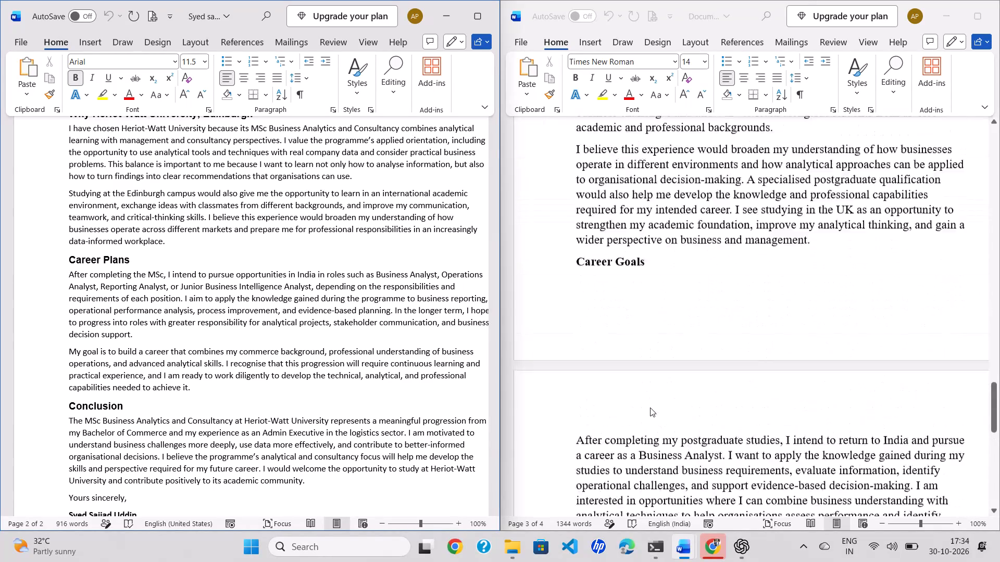
{"action": "scroll", "coordinate": [650, 407], "scroll_direction": "up", "scroll_amount": 2}
{"action": "scroll", "coordinate": [650, 407], "scroll_direction": "down", "scroll_amount": 1}
{"action": "scroll", "coordinate": [650, 407], "scroll_direction": "up", "scroll_amount": 1}
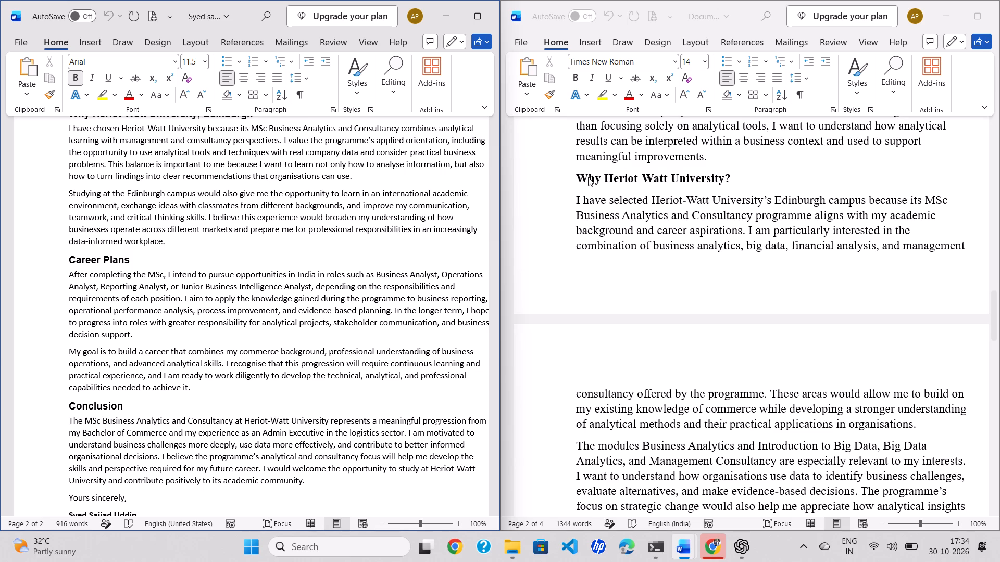
Insert four blank lines before the "Why Heriot-Watt University?" heading in the new draft.
{"action": "left_click", "coordinate": [587, 177]}
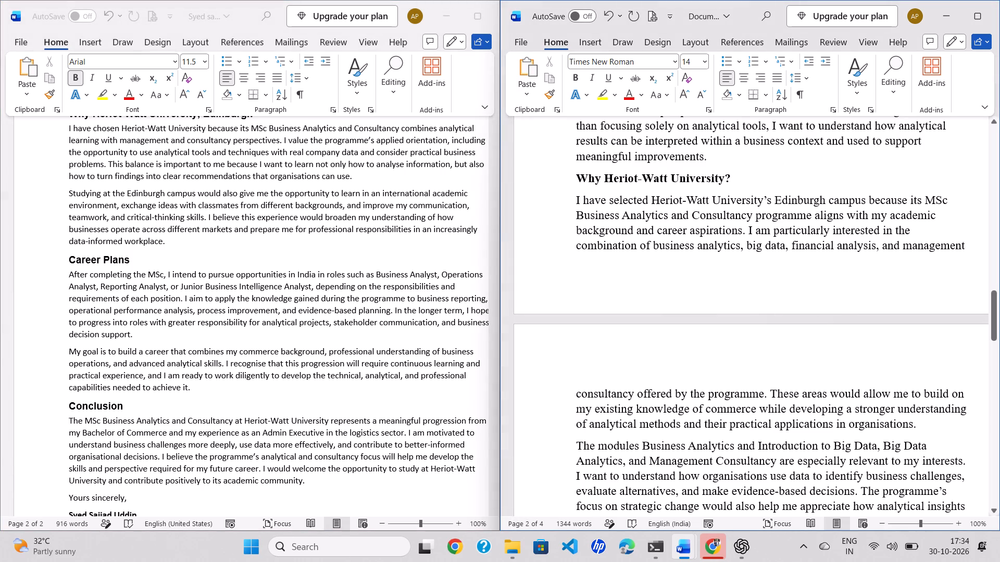
{"action": "left_click", "coordinate": [576, 181]}
{"action": "key", "text": "Return"}
{"action": "key", "text": "Return"}
{"action": "key", "text": "Return"}
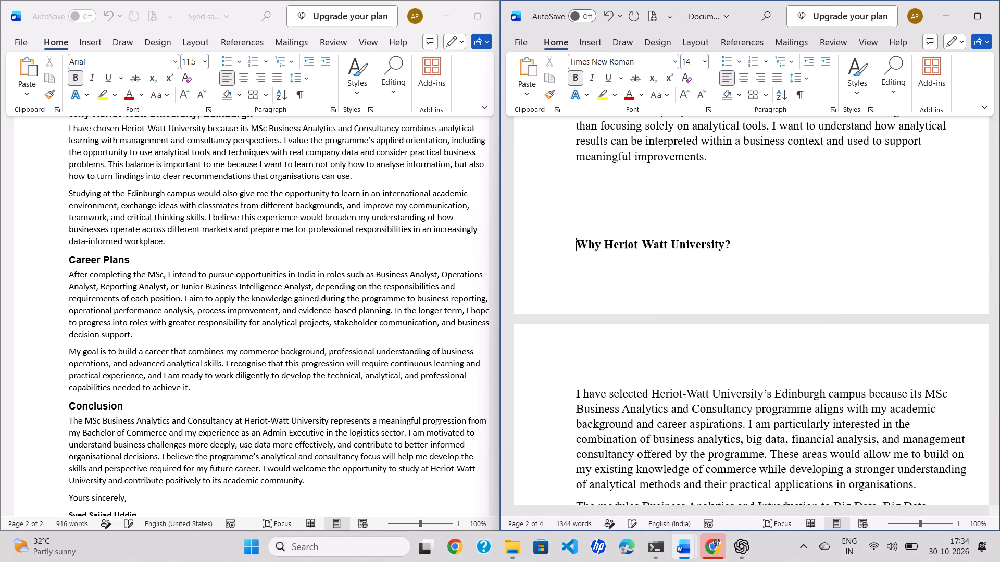
{"action": "key", "text": "Return"}
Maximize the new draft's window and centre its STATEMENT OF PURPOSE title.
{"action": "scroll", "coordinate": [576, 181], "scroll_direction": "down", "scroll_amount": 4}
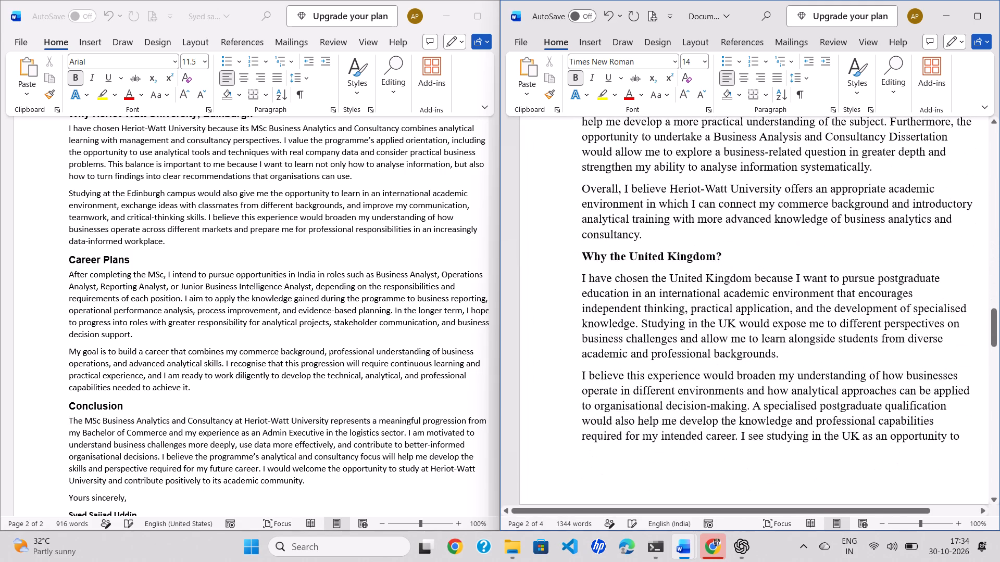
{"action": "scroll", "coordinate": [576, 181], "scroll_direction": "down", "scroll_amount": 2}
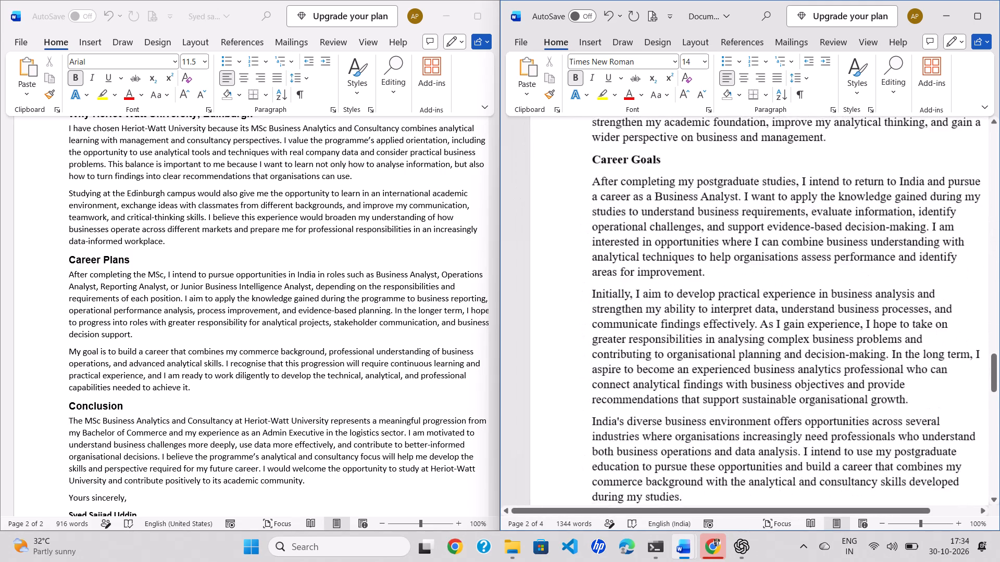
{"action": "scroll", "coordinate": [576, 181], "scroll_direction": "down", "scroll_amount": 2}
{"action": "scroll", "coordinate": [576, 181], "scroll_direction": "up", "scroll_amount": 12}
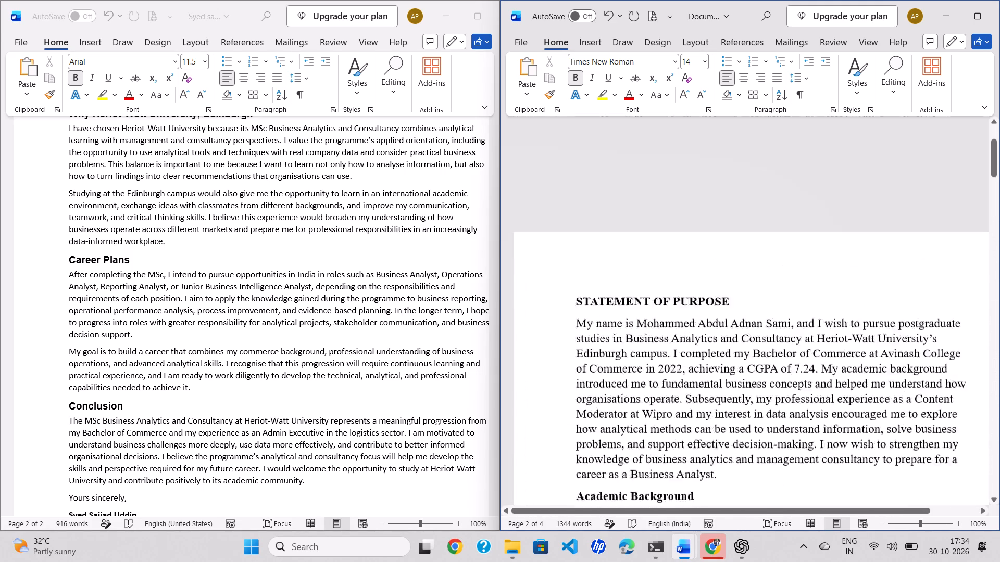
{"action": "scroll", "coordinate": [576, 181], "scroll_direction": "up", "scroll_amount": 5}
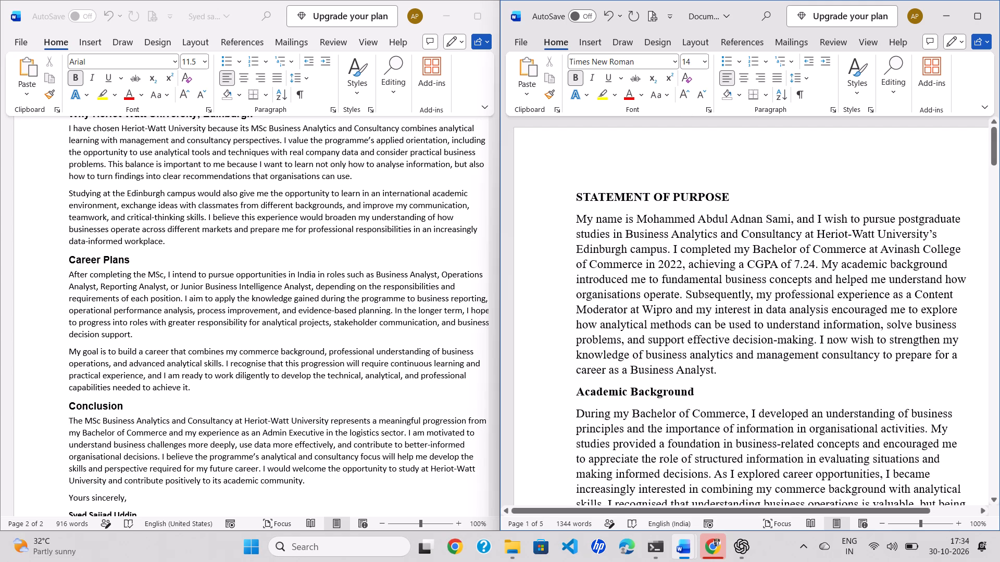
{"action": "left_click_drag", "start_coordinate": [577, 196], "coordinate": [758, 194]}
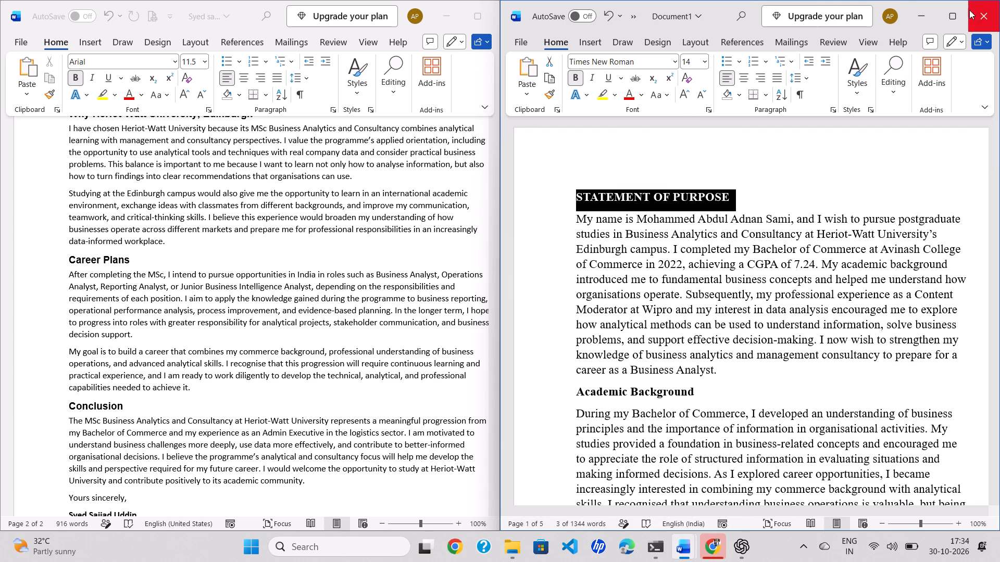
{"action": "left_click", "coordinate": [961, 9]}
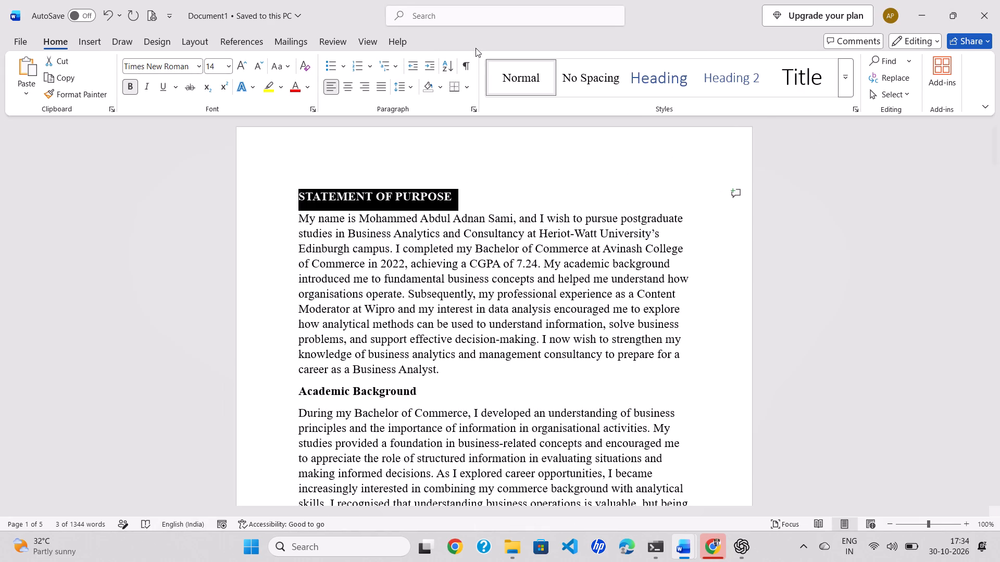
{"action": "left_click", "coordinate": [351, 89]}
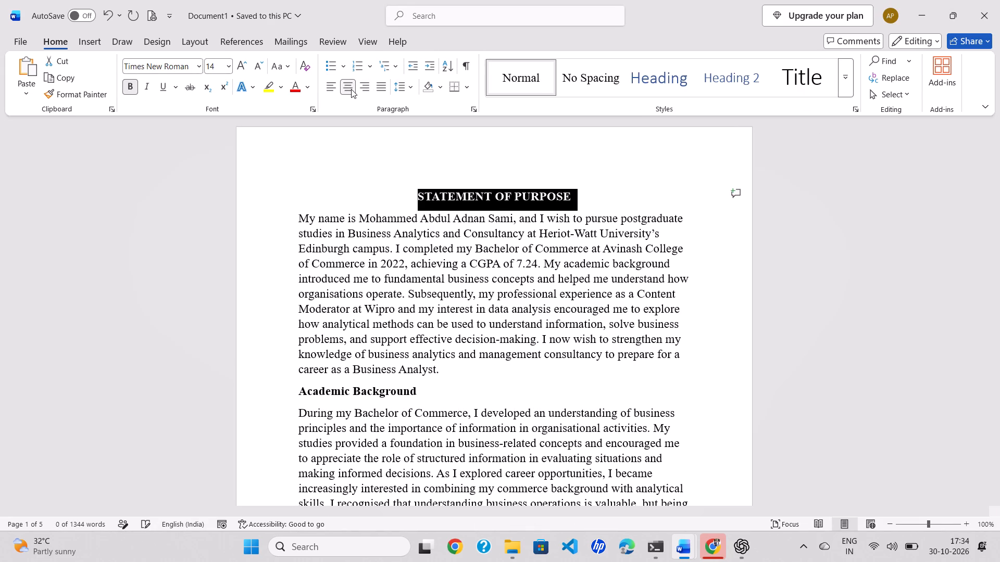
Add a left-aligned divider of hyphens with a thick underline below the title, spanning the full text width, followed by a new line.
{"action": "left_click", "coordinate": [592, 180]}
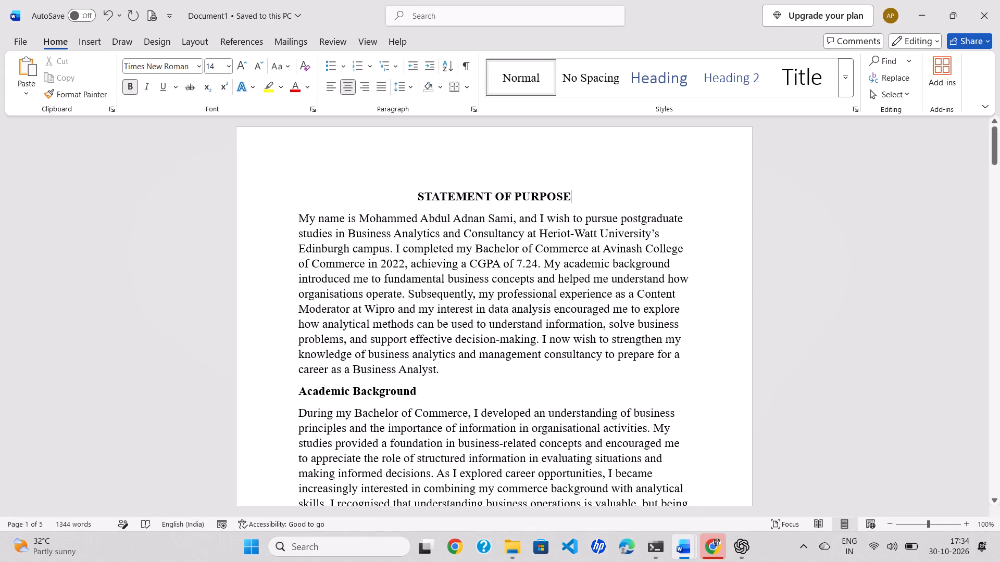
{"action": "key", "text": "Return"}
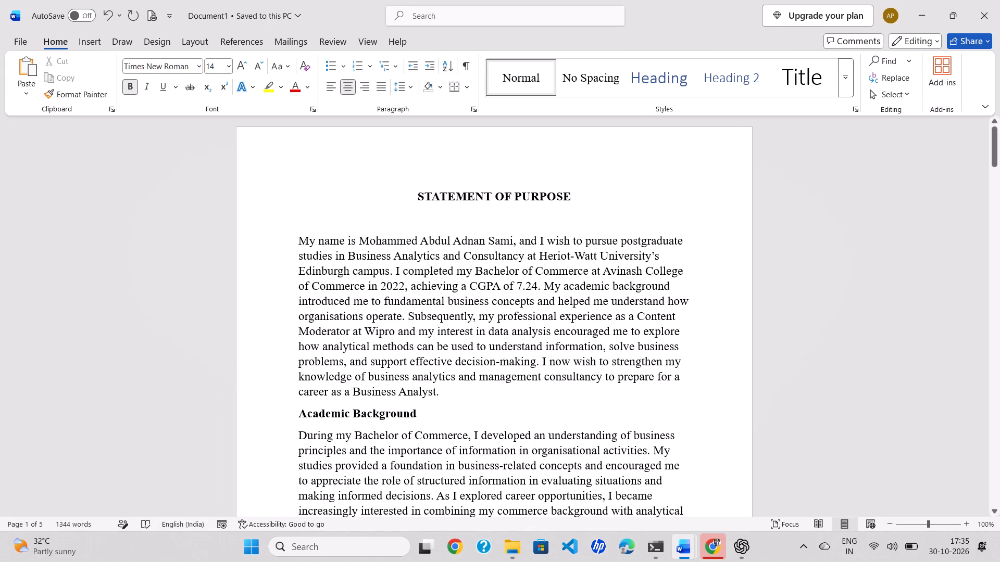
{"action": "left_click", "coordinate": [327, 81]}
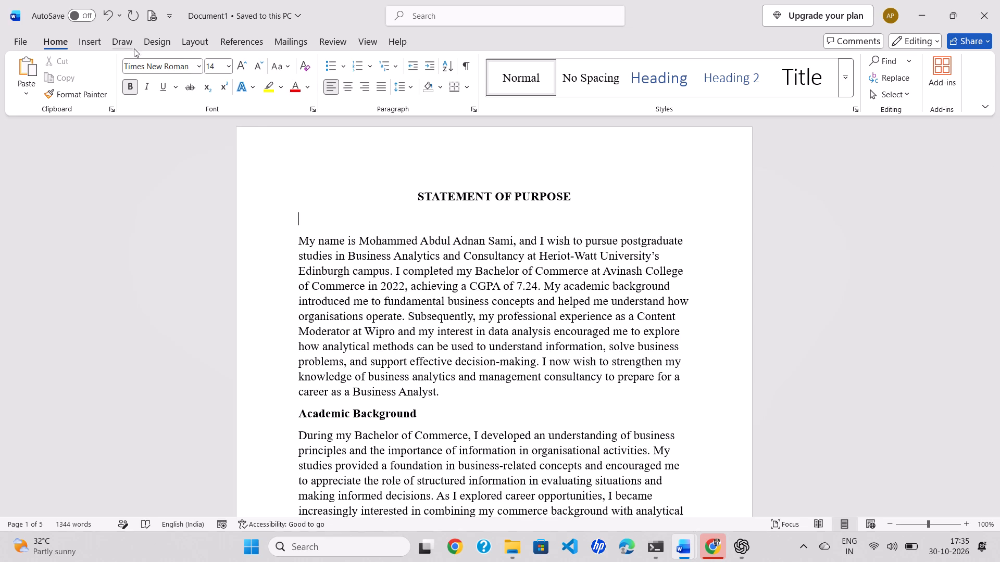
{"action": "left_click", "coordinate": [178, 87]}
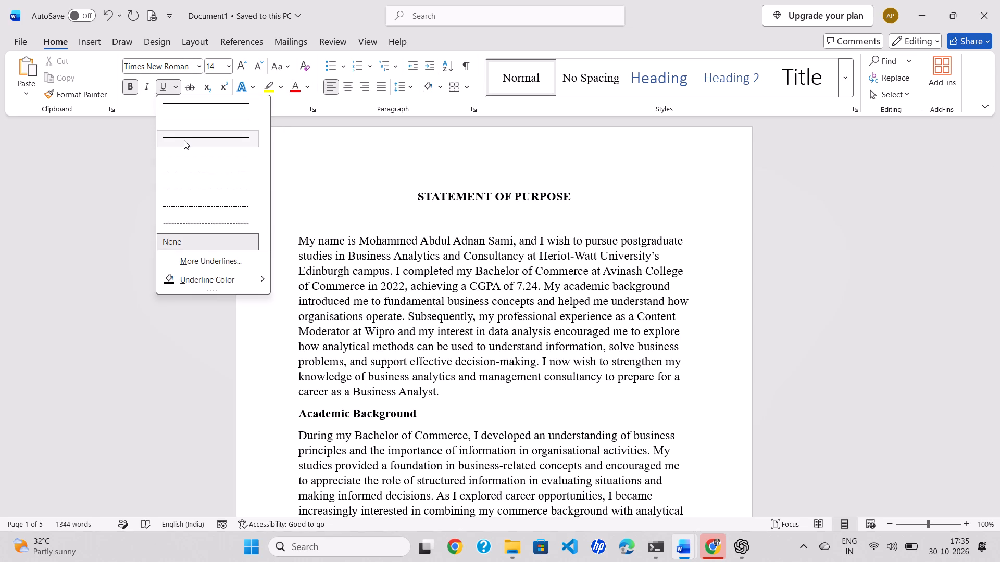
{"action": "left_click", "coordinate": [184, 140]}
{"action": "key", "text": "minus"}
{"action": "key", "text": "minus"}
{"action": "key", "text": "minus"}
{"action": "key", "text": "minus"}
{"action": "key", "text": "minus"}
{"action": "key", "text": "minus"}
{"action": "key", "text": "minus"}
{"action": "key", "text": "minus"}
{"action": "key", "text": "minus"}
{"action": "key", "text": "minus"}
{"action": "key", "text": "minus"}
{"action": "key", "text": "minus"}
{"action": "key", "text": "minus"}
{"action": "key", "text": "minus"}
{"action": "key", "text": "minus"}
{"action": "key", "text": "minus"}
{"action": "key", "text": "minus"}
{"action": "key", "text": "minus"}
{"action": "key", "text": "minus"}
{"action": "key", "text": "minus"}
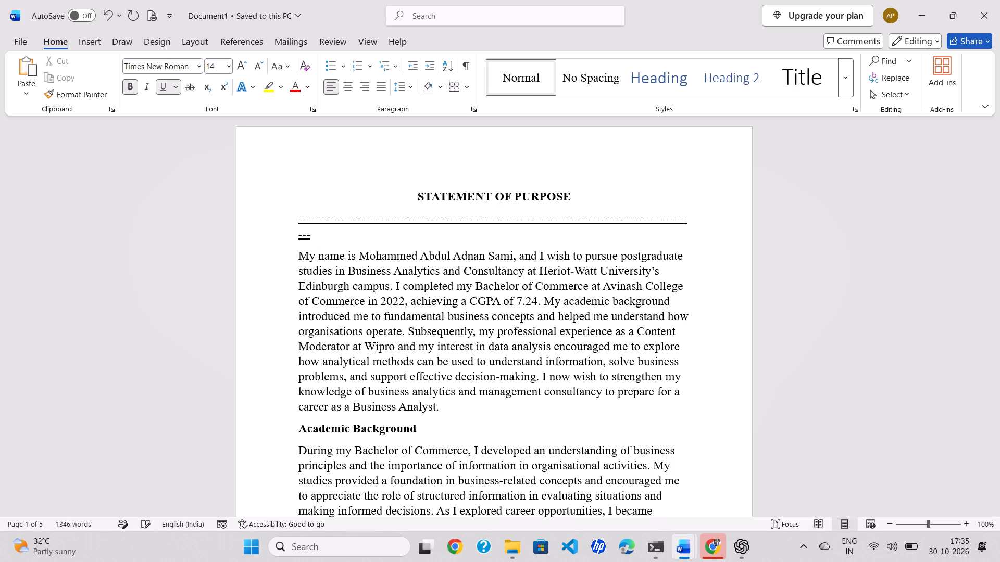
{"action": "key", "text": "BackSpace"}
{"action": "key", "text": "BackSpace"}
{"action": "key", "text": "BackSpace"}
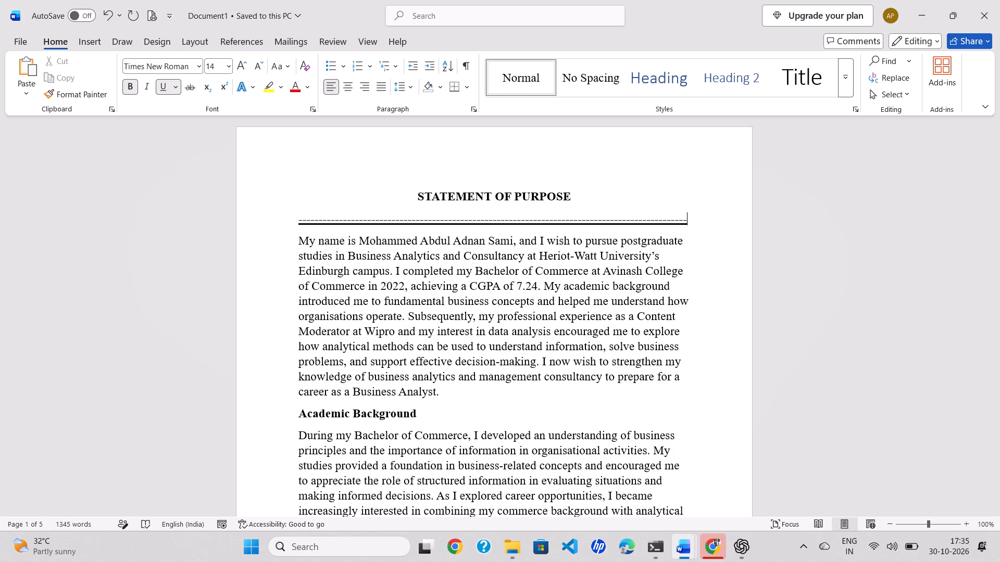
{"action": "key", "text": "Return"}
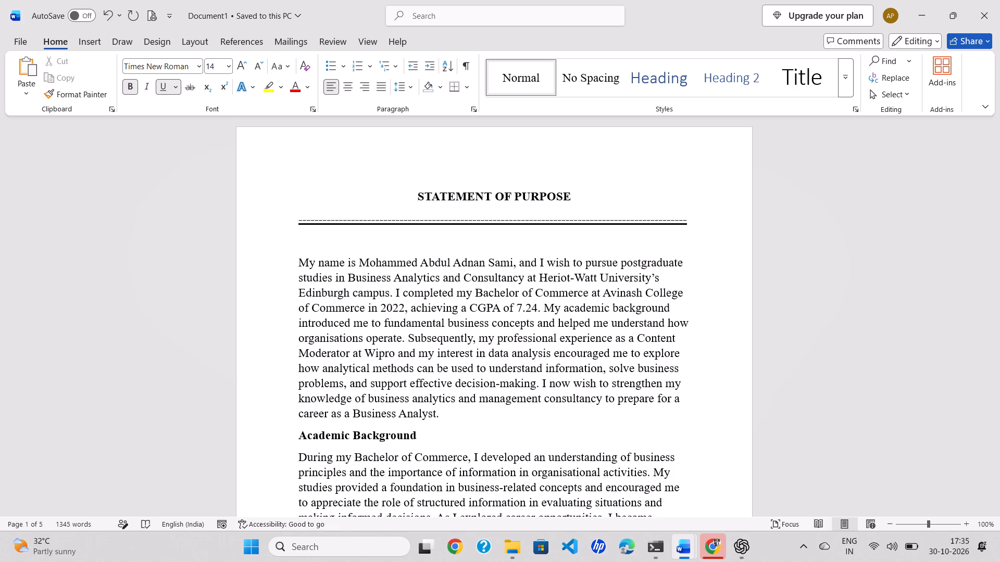
Undo all edits in the new draft back to the blank page, and restore only the pasted statement of purpose text.
{"action": "key", "text": "ctrl+z"}
{"action": "key", "text": "ctrl+z"}
{"action": "key", "text": "ctrl+z"}
{"action": "key", "text": "ctrl+z"}
{"action": "key", "text": "ctrl+z"}
{"action": "key", "text": "ctrl+z"}
{"action": "key", "text": "ctrl+z"}
{"action": "key", "text": "ctrl+z"}
{"action": "key", "text": "ctrl+z"}
{"action": "key", "text": "ctrl+z"}
{"action": "key", "text": "ctrl+z"}
{"action": "key", "text": "ctrl+z"}
{"action": "key", "text": "ctrl+z"}
{"action": "key", "text": "ctrl+z"}
{"action": "key", "text": "ctrl+z"}
{"action": "key", "text": "ctrl+z"}
{"action": "key", "text": "ctrl+z"}
{"action": "key", "text": "ctrl+z"}
{"action": "key", "text": "ctrl+z"}
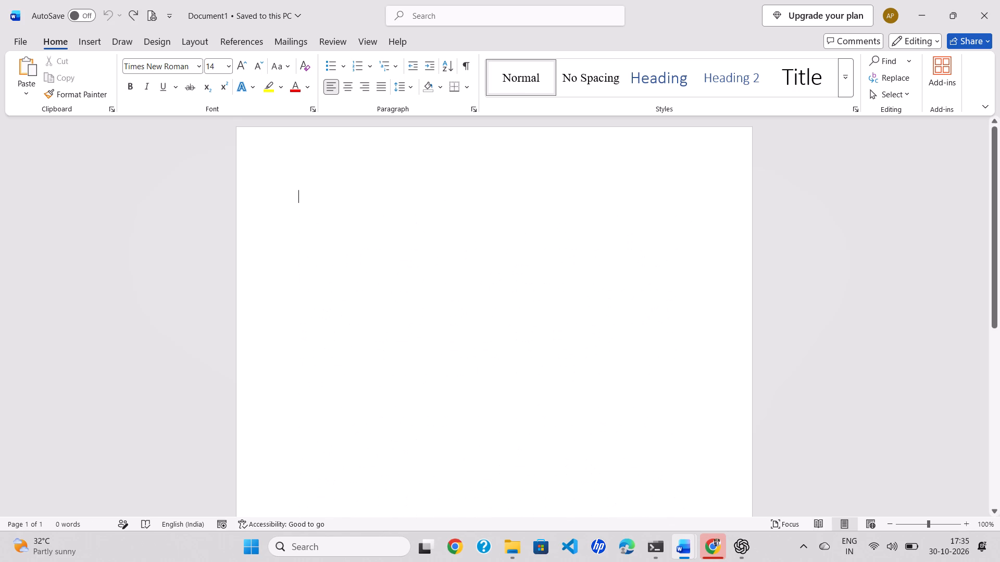
{"action": "key", "text": "ctrl+y"}
{"action": "scroll", "coordinate": [184, 140], "scroll_direction": "up", "scroll_amount": 9}
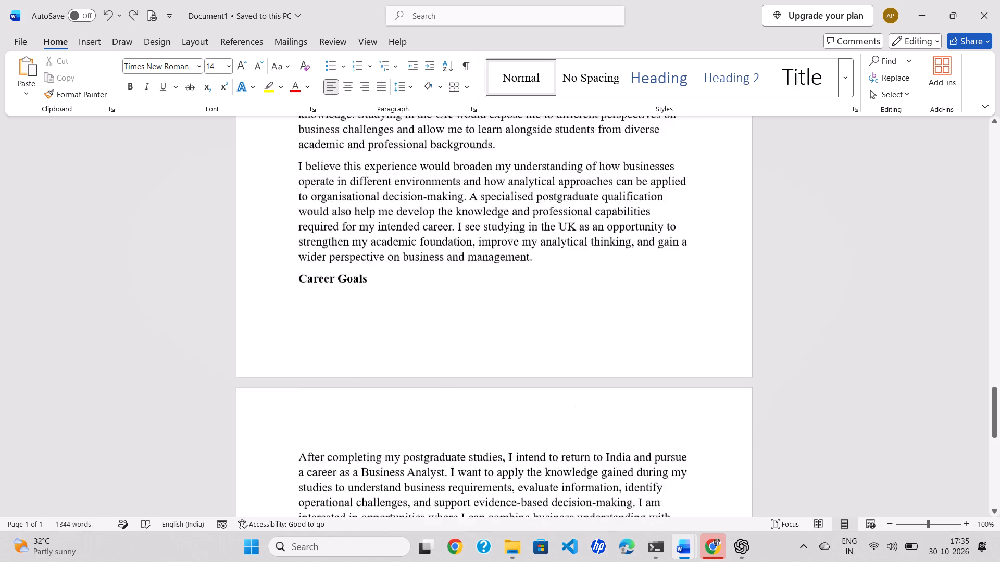
{"action": "scroll", "coordinate": [184, 140], "scroll_direction": "up", "scroll_amount": 9}
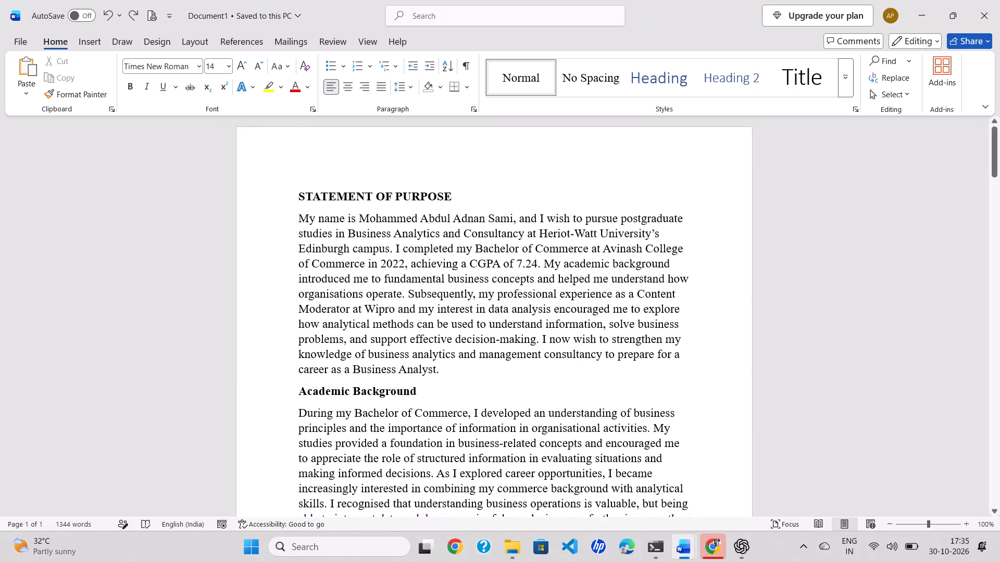
Centre the STATEMENT OF PURPOSE title.
{"action": "left_click_drag", "start_coordinate": [297, 195], "coordinate": [472, 188]}
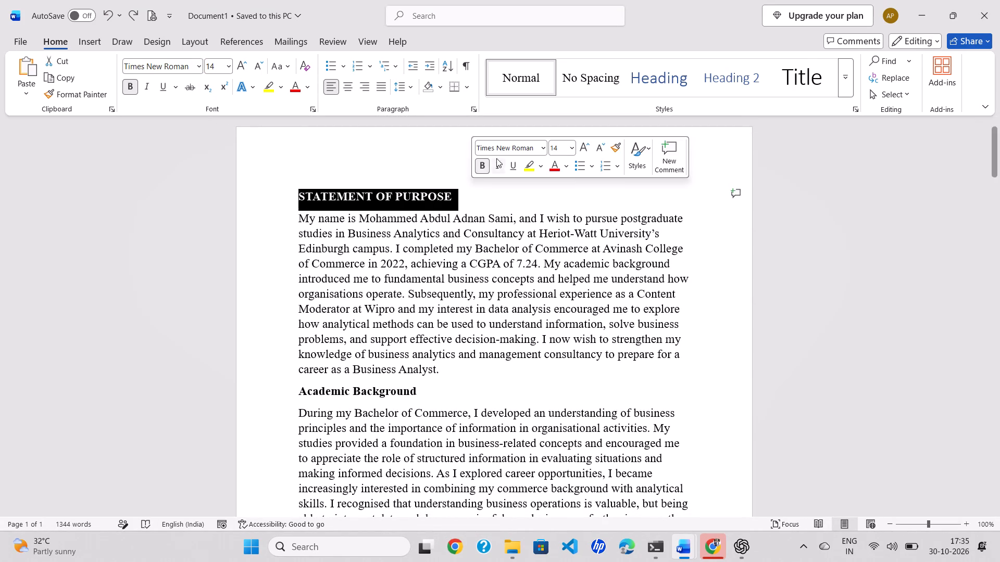
{"action": "left_click", "coordinate": [344, 88]}
{"action": "left_click", "coordinate": [172, 88]}
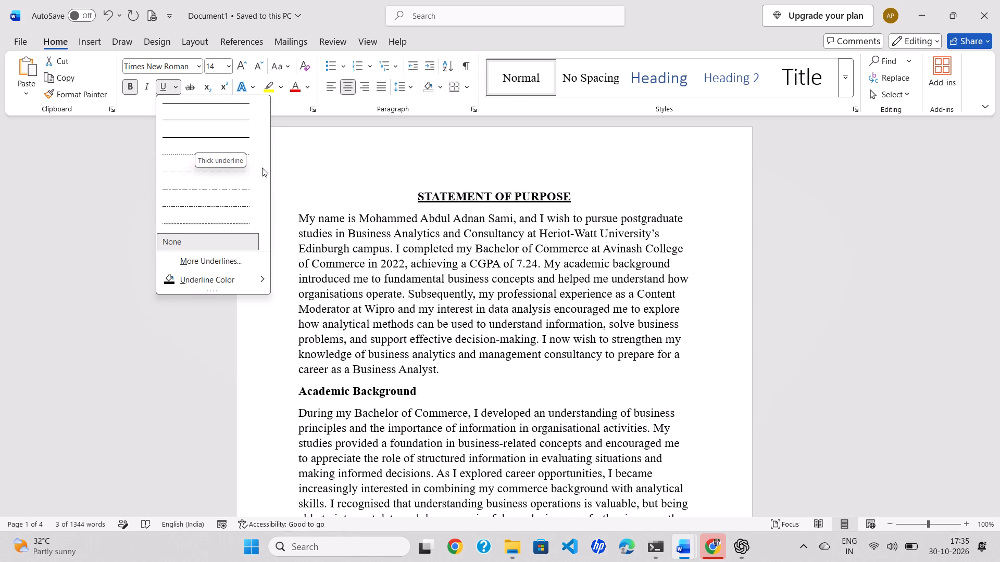
{"action": "left_click", "coordinate": [633, 200]}
Add a left-aligned bold heading "Introduction" on a new line between the title and the first paragraph.
{"action": "left_click", "coordinate": [592, 201]}
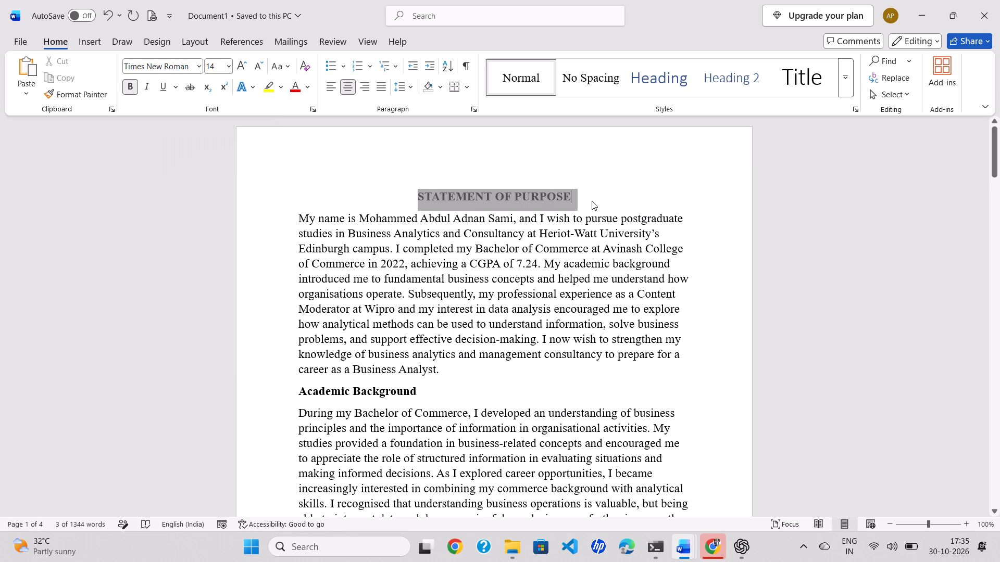
{"action": "key", "text": "Return"}
{"action": "scroll", "coordinate": [598, 199], "scroll_direction": "down", "scroll_amount": 1}
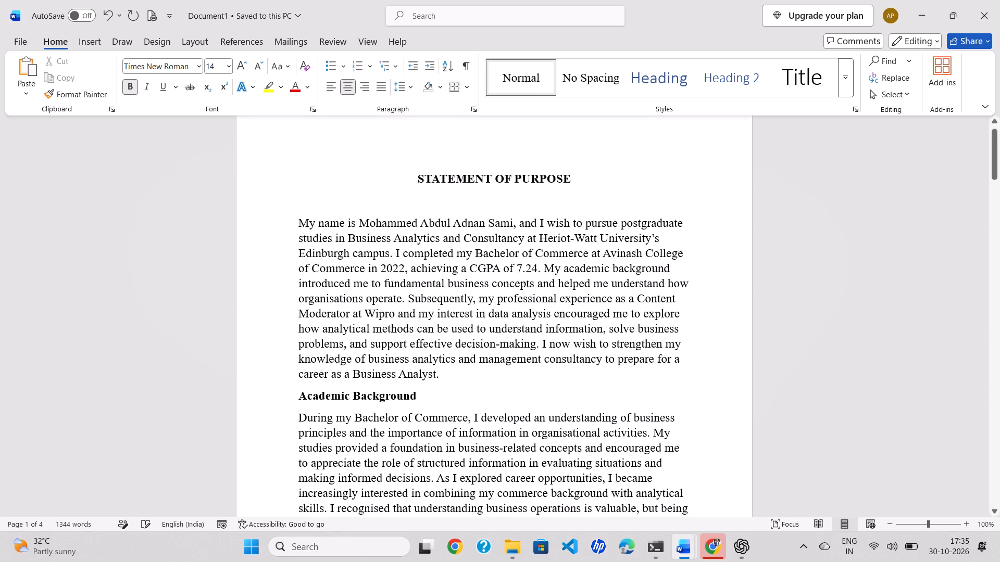
{"action": "key", "text": "BackSpace"}
{"action": "type", "text": "In"}
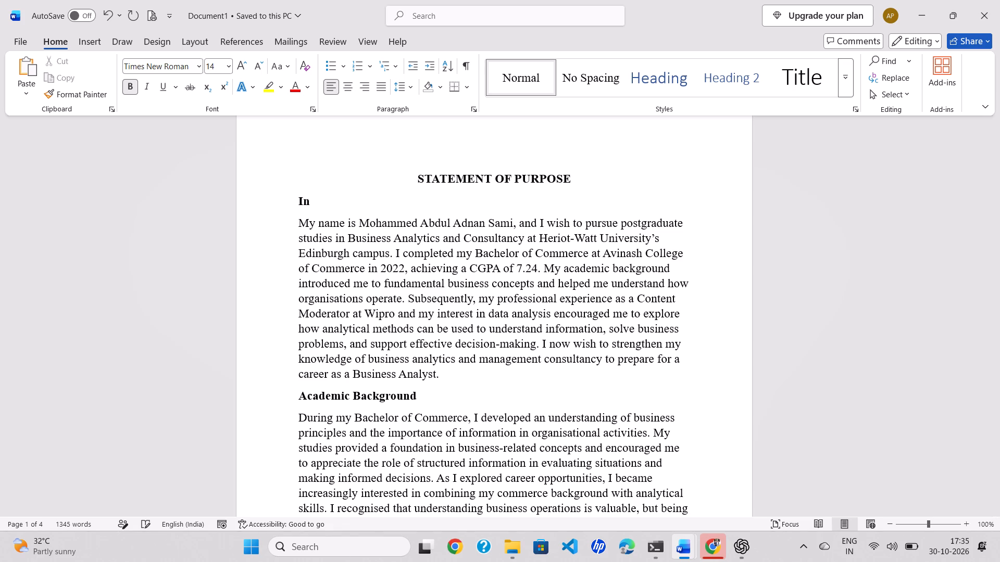
{"action": "type", "text": "atr"}
{"action": "key", "text": "BackSpace"}
{"action": "key", "text": "BackSpace"}
{"action": "key", "text": "BackSpace"}
{"action": "type", "text": "troductuo"}
{"action": "key", "text": "BackSpace"}
{"action": "key", "text": "BackSpace"}
{"action": "type", "text": "ion"}
Justify all text from the Introduction heading through the end of the Conclusion.
{"action": "scroll", "coordinate": [721, 319], "scroll_direction": "down", "scroll_amount": 1}
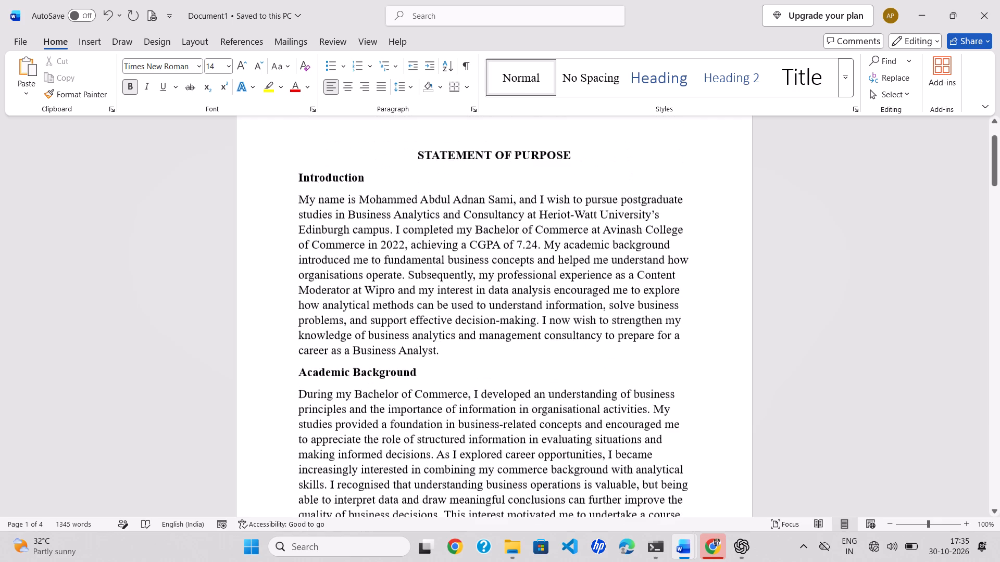
{"action": "left_click_drag", "start_coordinate": [296, 241], "coordinate": [463, 395]}
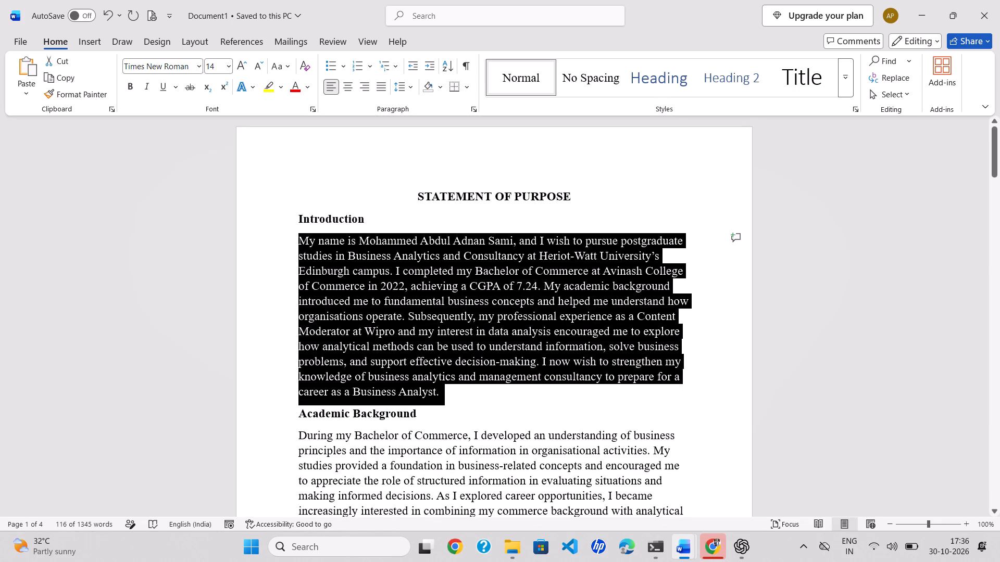
{"action": "left_click", "coordinate": [394, 219]}
{"action": "left_click_drag", "start_coordinate": [294, 218], "coordinate": [472, 541]}
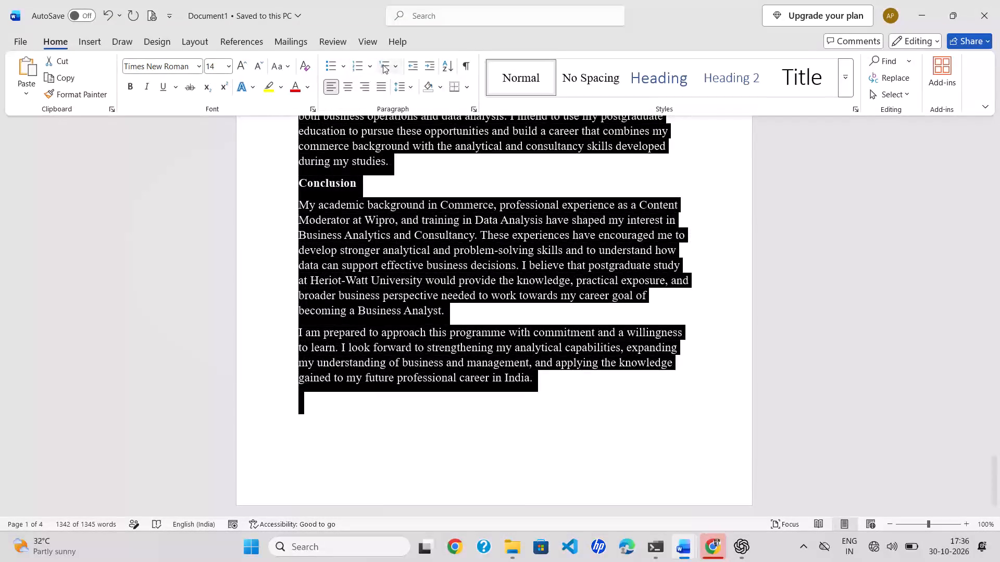
{"action": "left_click", "coordinate": [382, 85]}
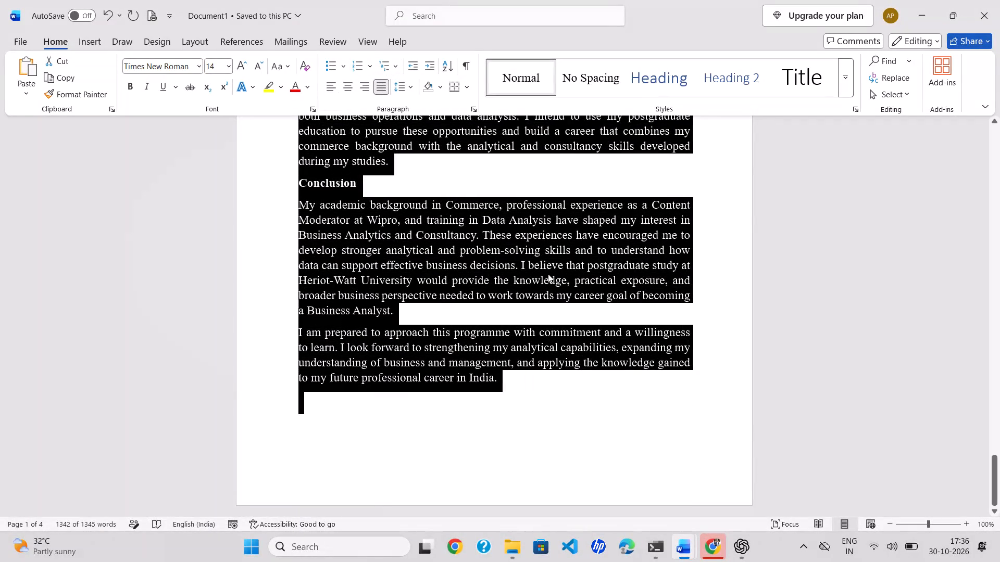
{"action": "left_click", "coordinate": [513, 313]}
Examine the justified layout and page breaks throughout the new draft.
{"action": "scroll", "coordinate": [576, 218], "scroll_direction": "up", "scroll_amount": 8}
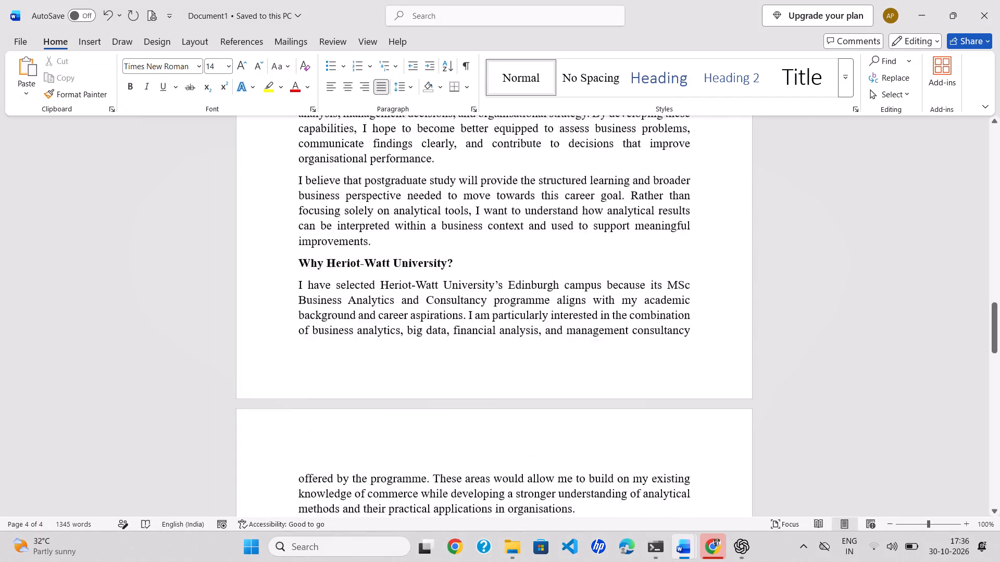
{"action": "scroll", "coordinate": [576, 218], "scroll_direction": "up", "scroll_amount": 3}
{"action": "scroll", "coordinate": [576, 218], "scroll_direction": "down", "scroll_amount": 3}
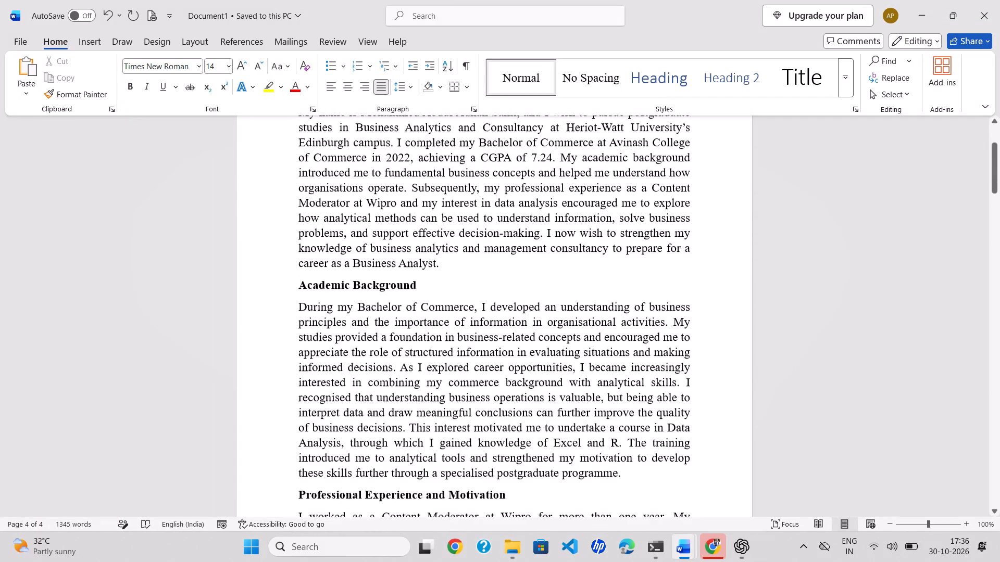
{"action": "scroll", "coordinate": [576, 218], "scroll_direction": "down", "scroll_amount": 1}
{"action": "scroll", "coordinate": [576, 218], "scroll_direction": "up", "scroll_amount": 1}
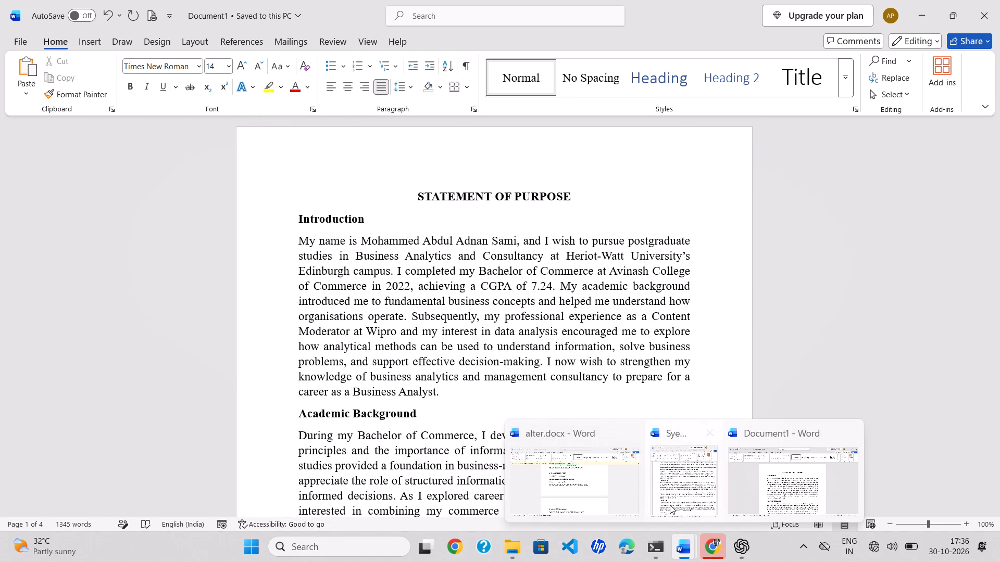
Glance at the friend's SOP and return to the new draft.
{"action": "left_click", "coordinate": [703, 486]}
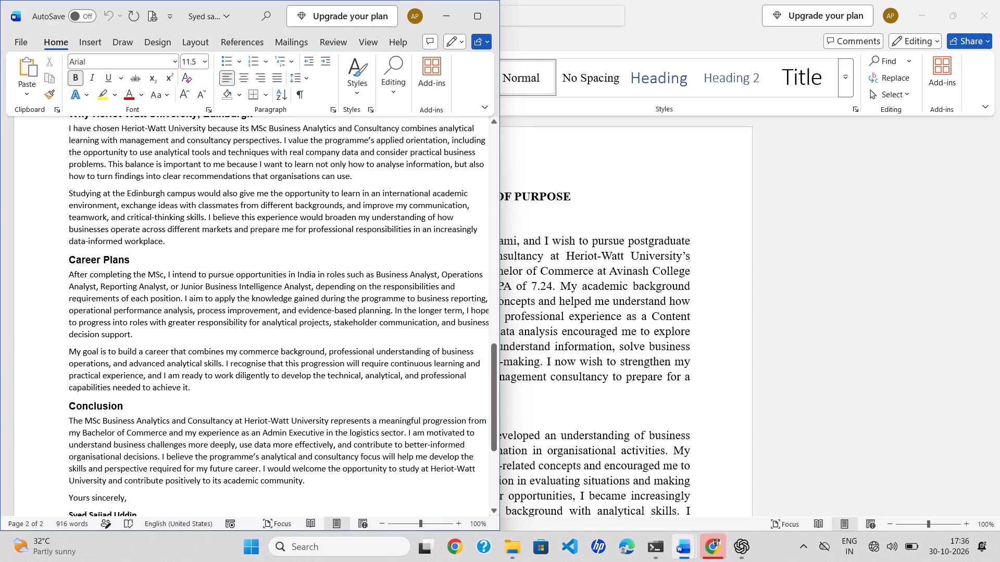
{"action": "left_click", "coordinate": [390, 318]}
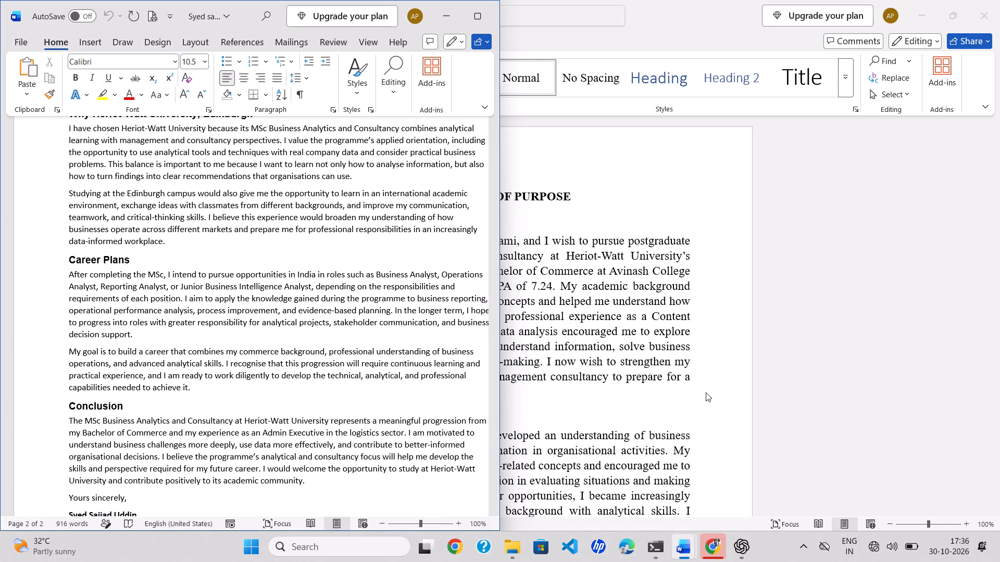
{"action": "left_click", "coordinate": [691, 411]}
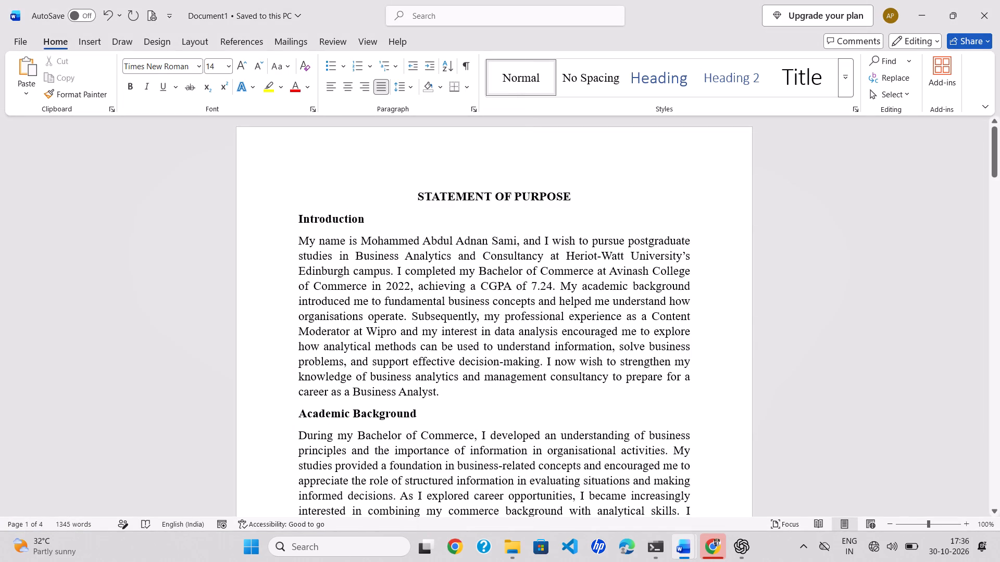
Set the font size of the paragraph under the Introduction heading to 10.5.
{"action": "left_click_drag", "start_coordinate": [295, 239], "coordinate": [447, 397]}
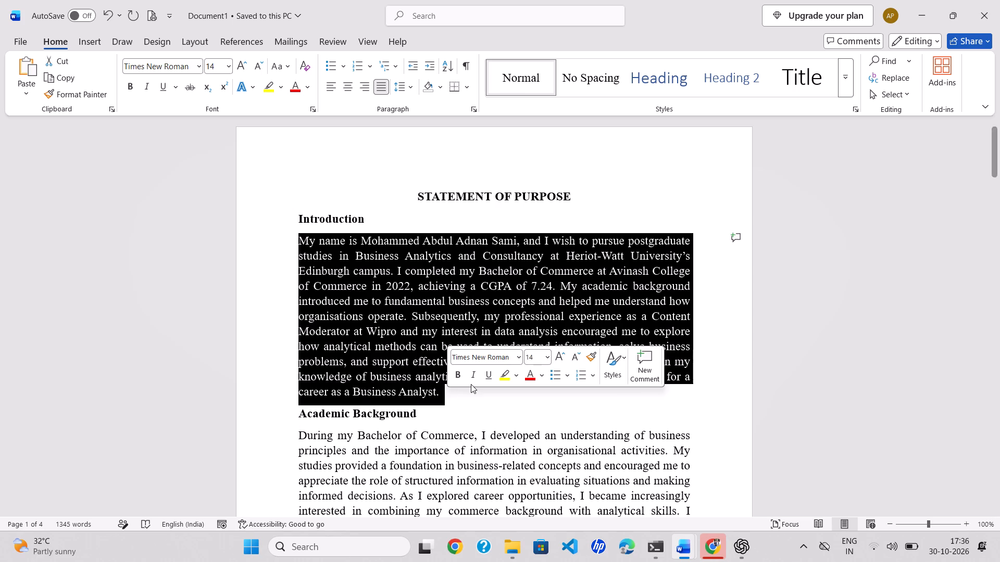
{"action": "left_click", "coordinate": [534, 358]}
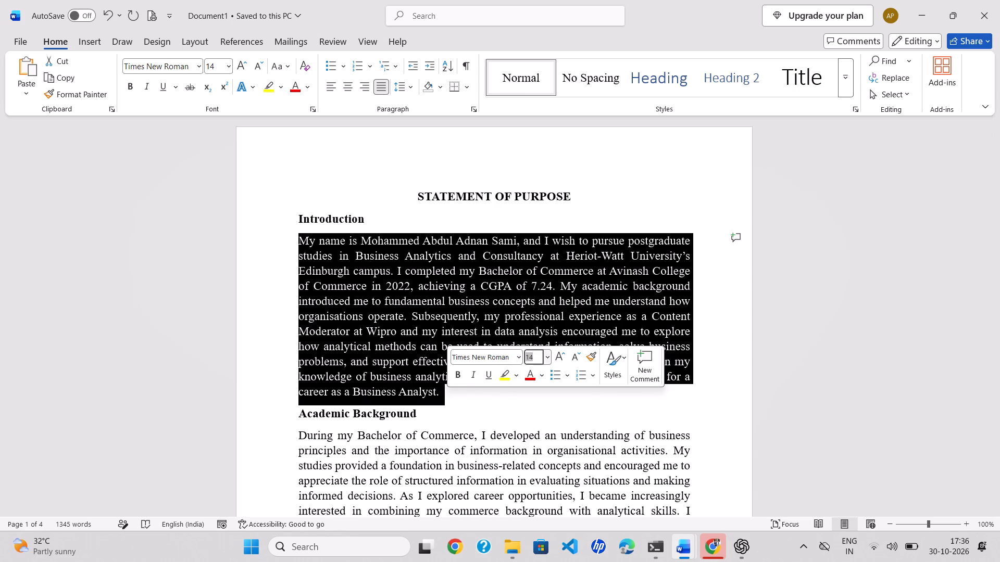
{"action": "type", "text": "10.5"}
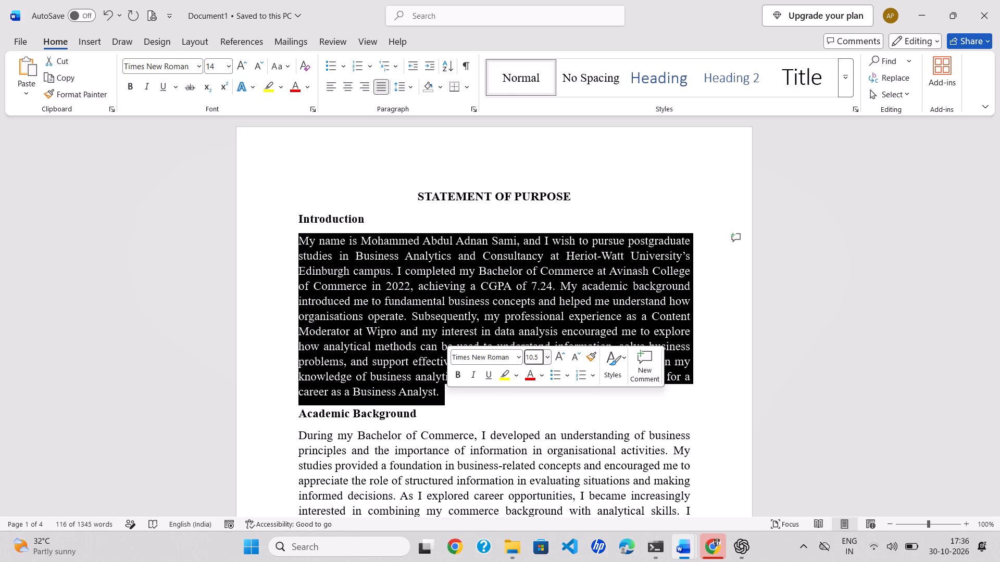
{"action": "key", "text": "Return"}
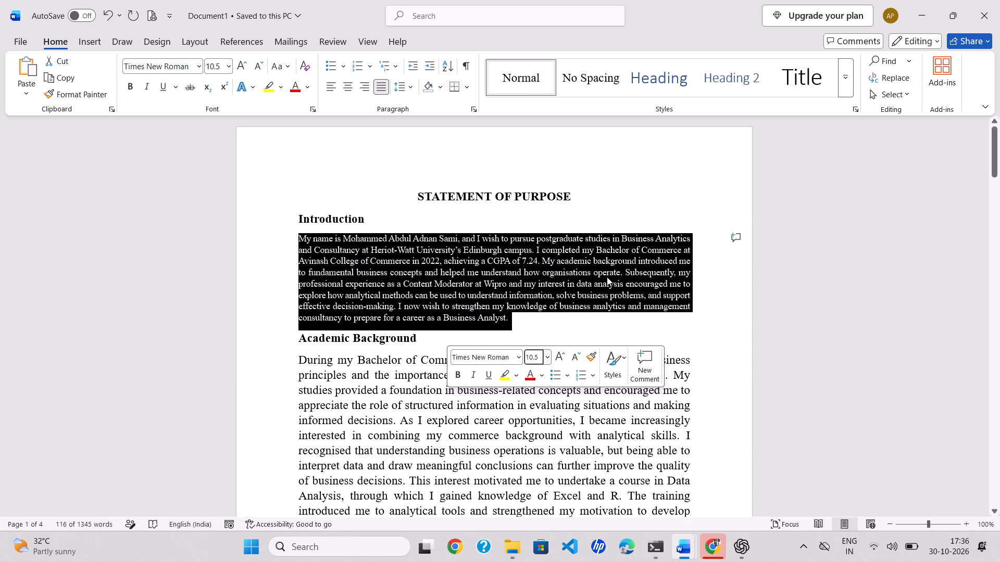
{"action": "left_click", "coordinate": [628, 323]}
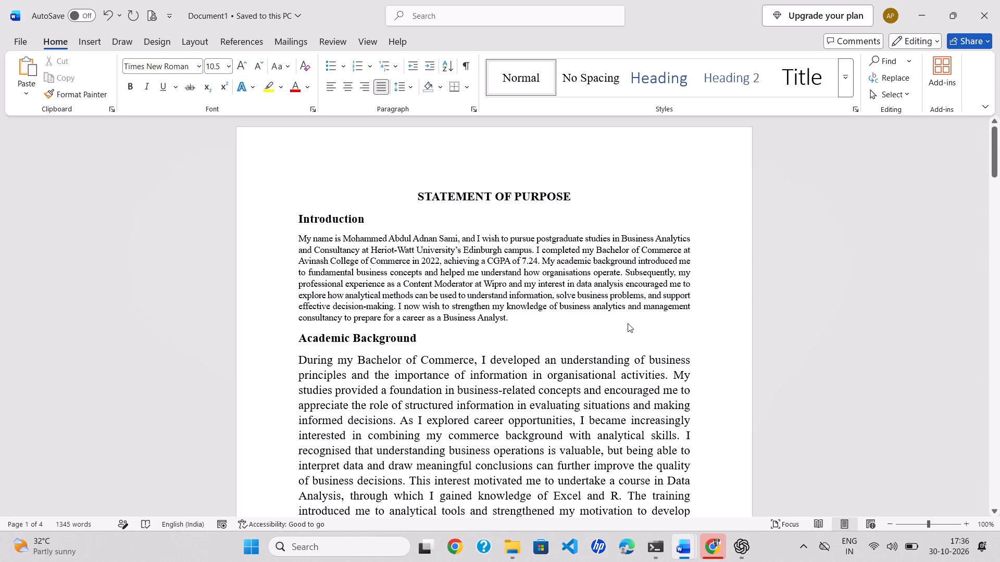
Examine the friend's SOP for its body font, size and line spacing, and return to the new draft.
{"action": "left_click", "coordinate": [691, 471]}
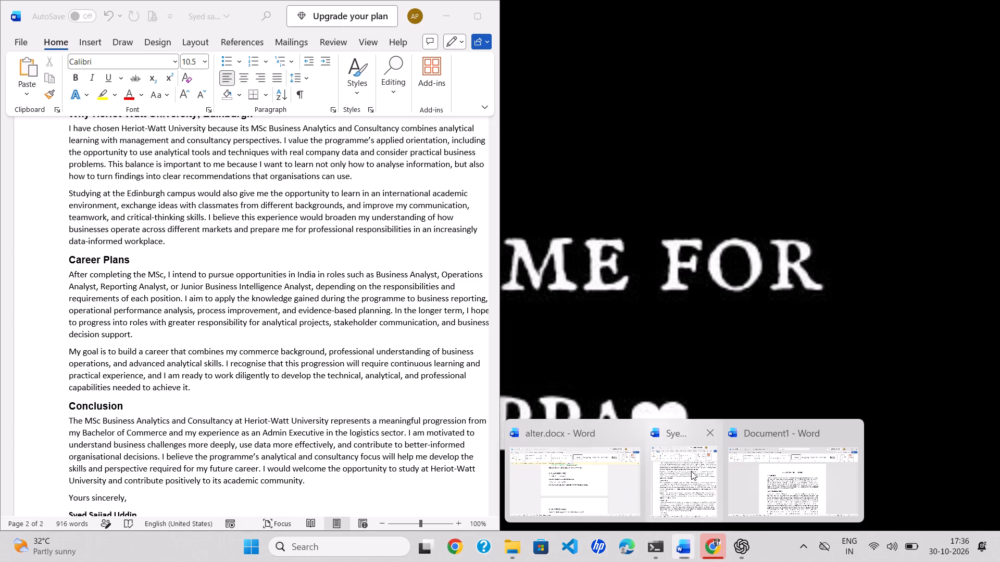
{"action": "scroll", "coordinate": [391, 349], "scroll_direction": "up", "scroll_amount": 7}
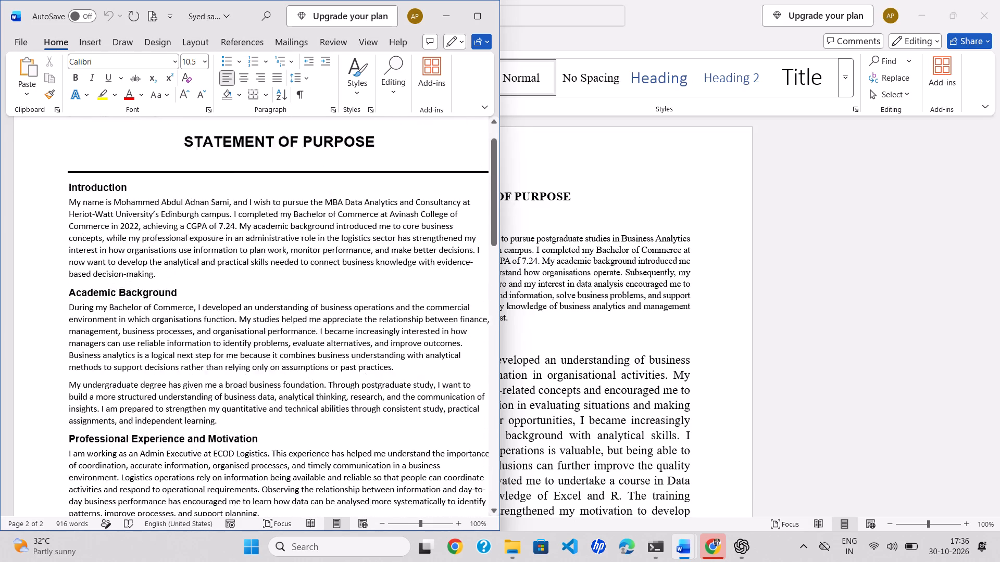
{"action": "scroll", "coordinate": [391, 349], "scroll_direction": "up", "scroll_amount": 2}
{"action": "left_click", "coordinate": [333, 261]}
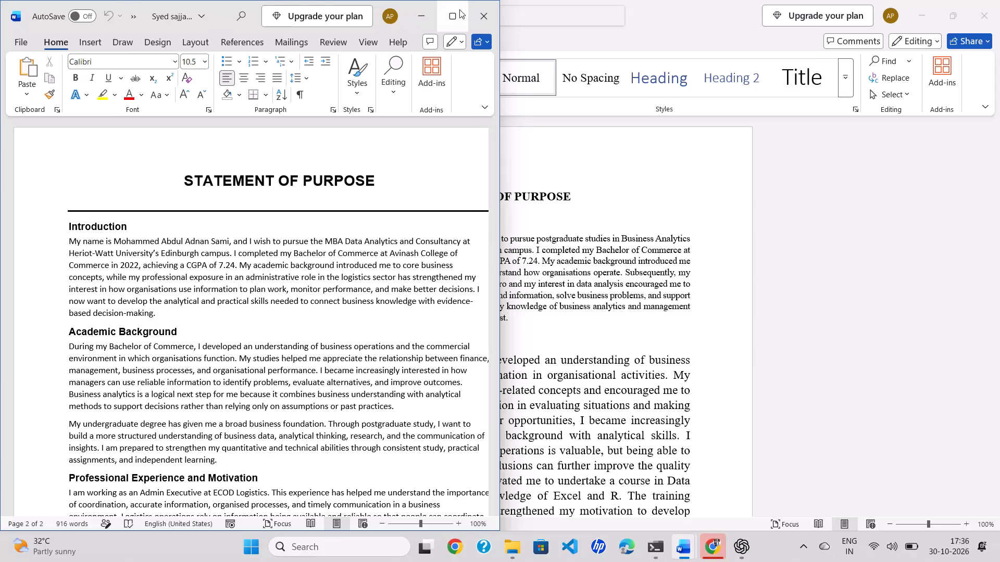
{"action": "left_click", "coordinate": [459, 9]}
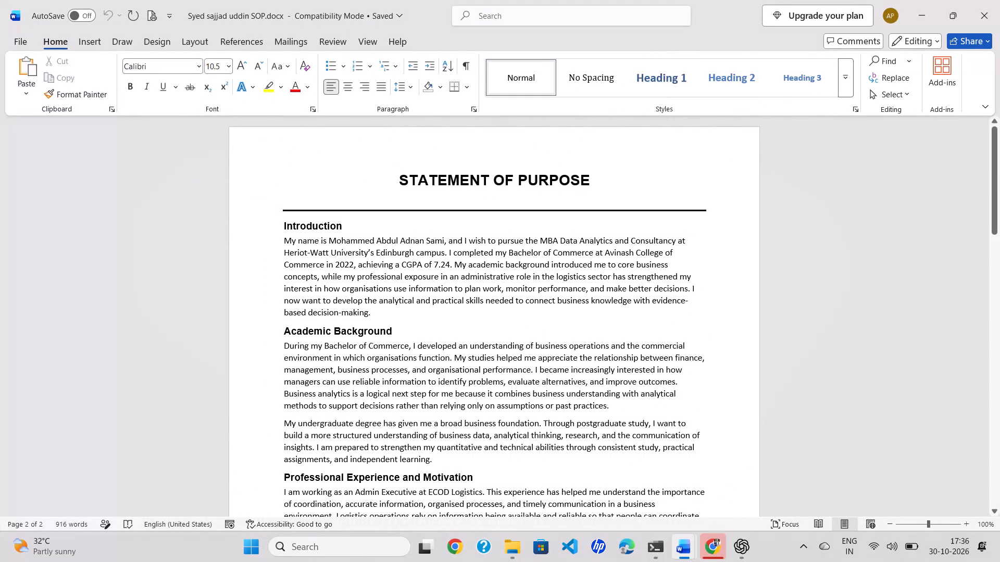
{"action": "left_click", "coordinate": [406, 281]}
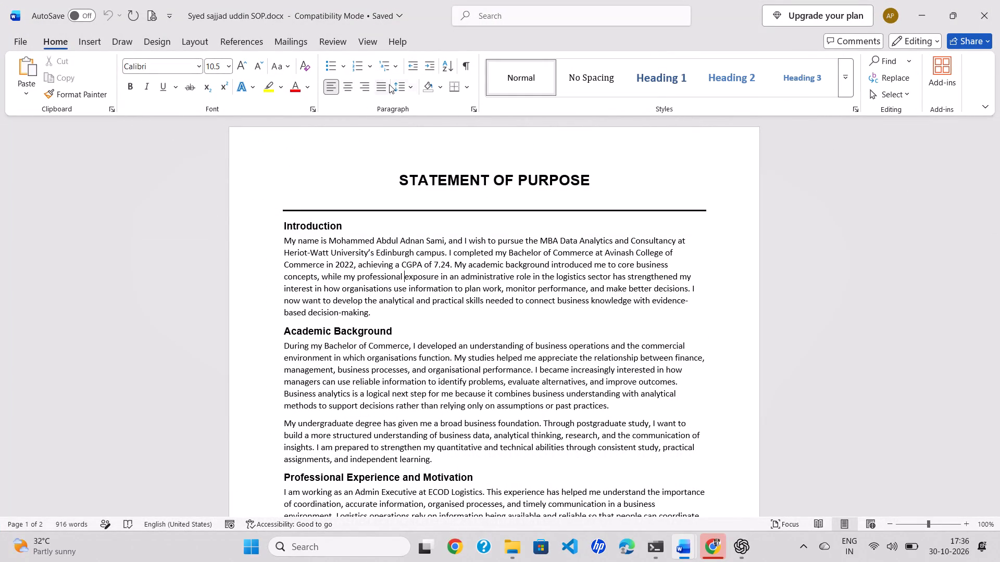
{"action": "left_click", "coordinate": [414, 86]}
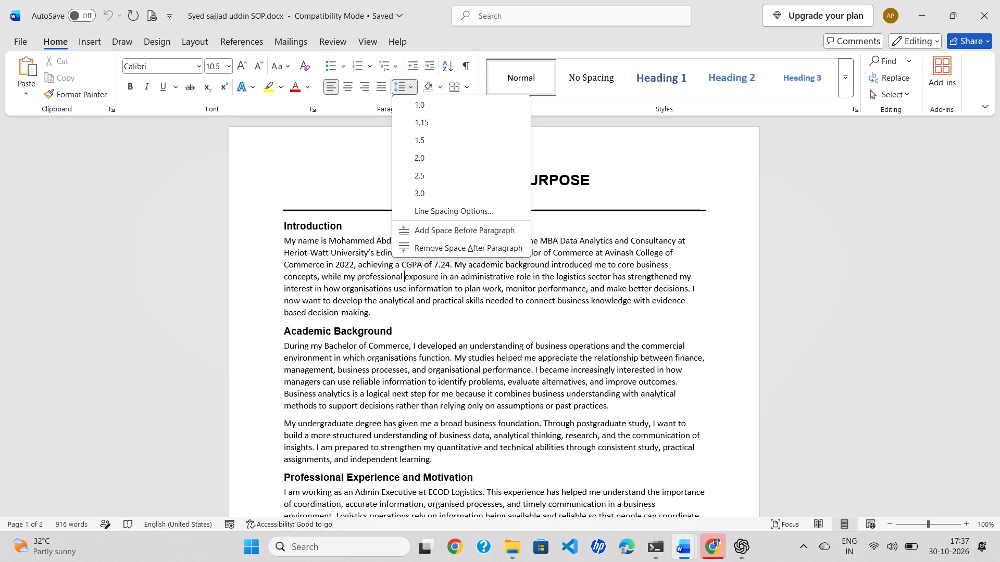
{"action": "left_click", "coordinate": [794, 478]}
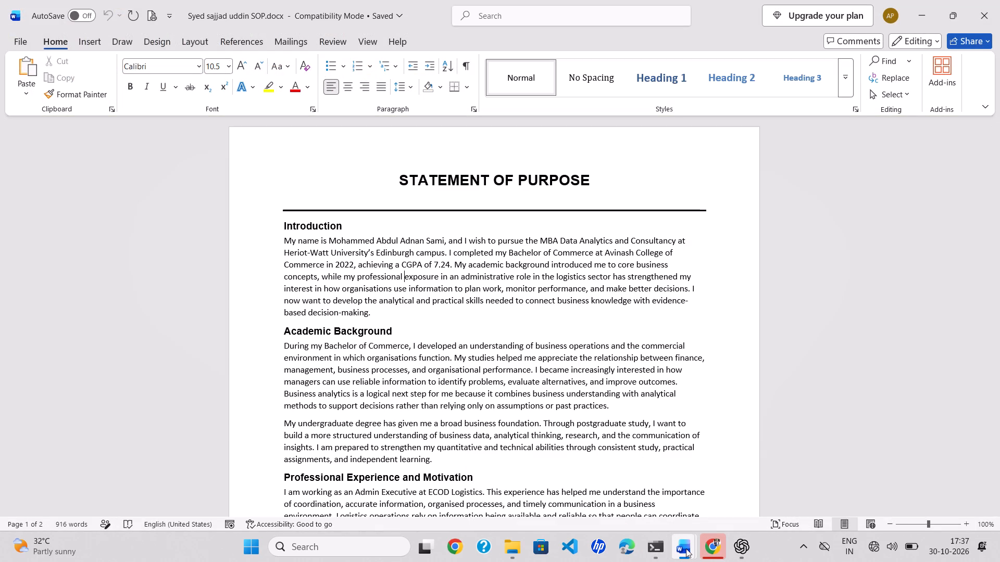
{"action": "left_click", "coordinate": [811, 478]}
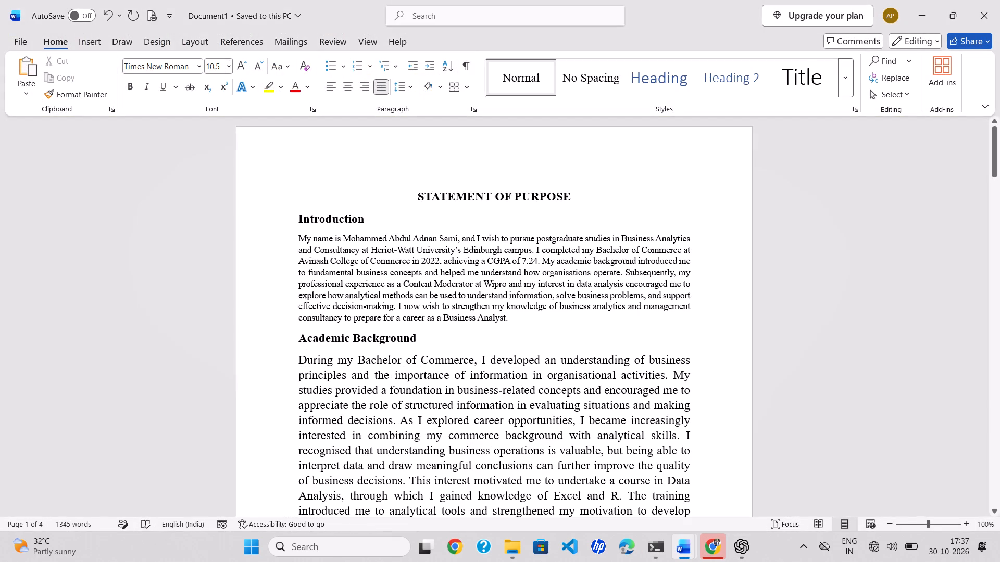
Set the font of the paragraph under the Introduction heading to Calibri (Body).
{"action": "left_click_drag", "start_coordinate": [300, 236], "coordinate": [342, 253]}
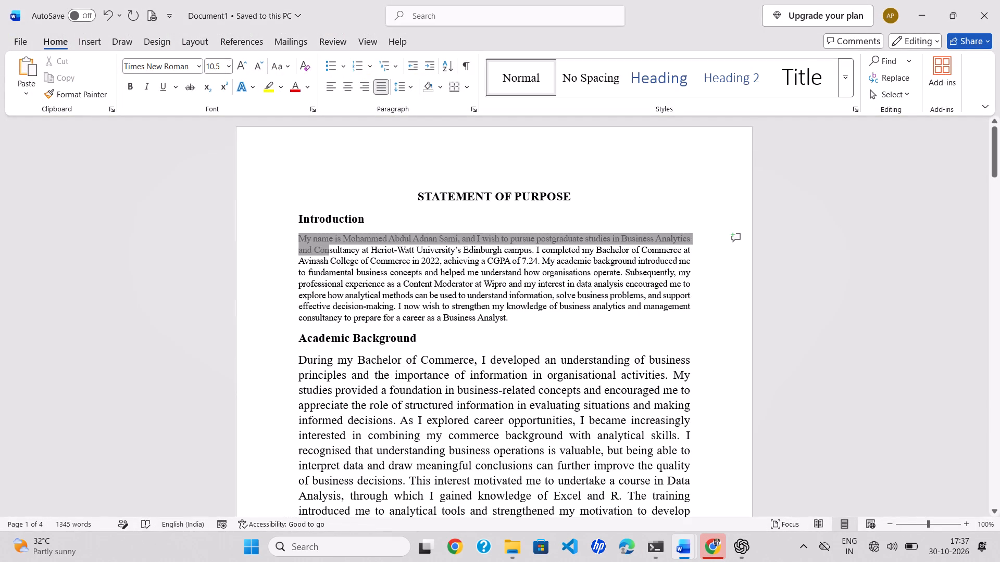
{"action": "left_click_drag", "start_coordinate": [342, 253], "coordinate": [506, 322]}
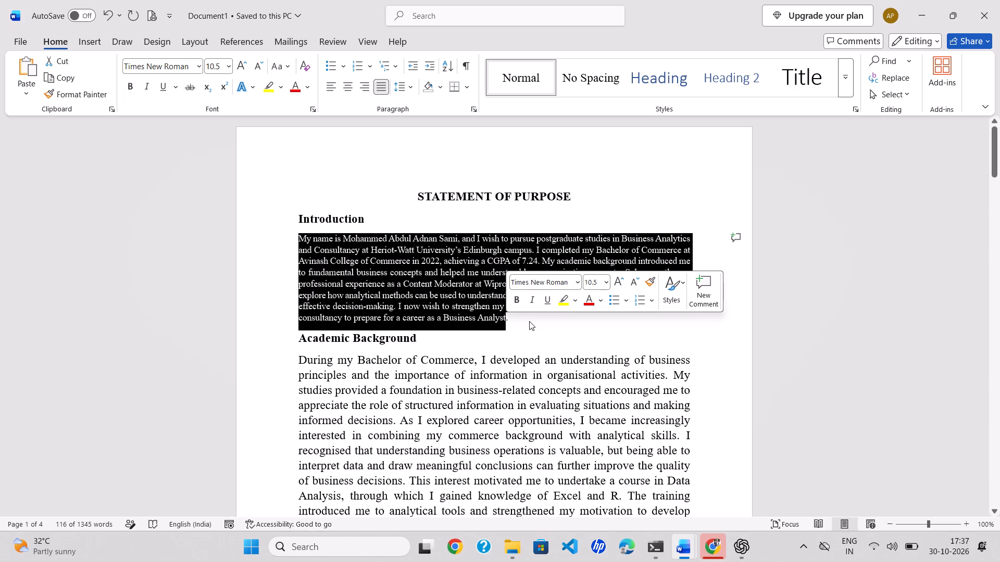
{"action": "left_click", "coordinate": [573, 280]}
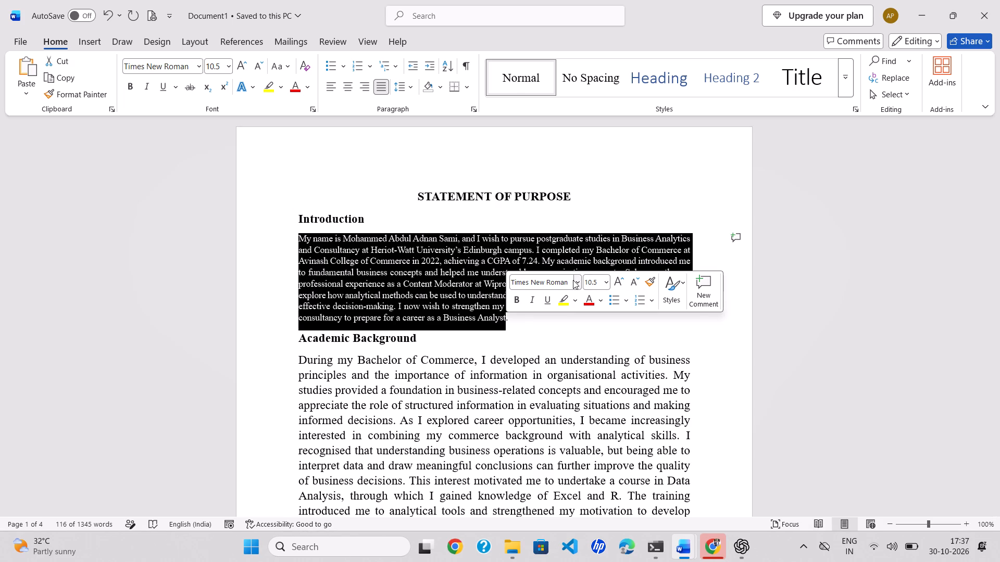
{"action": "left_click", "coordinate": [559, 277]}
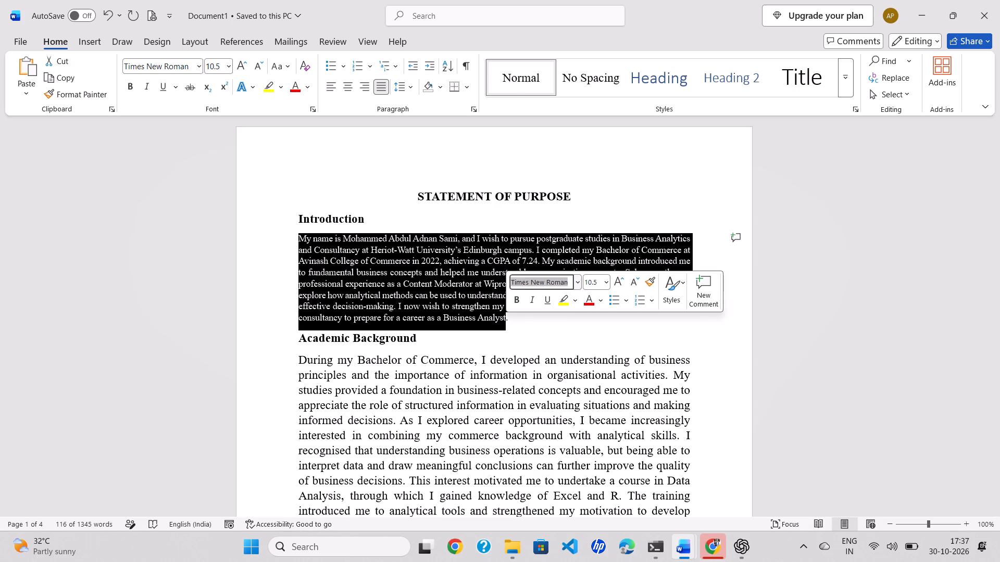
{"action": "type", "text": "cal"}
{"action": "type", "text": "ibi"}
{"action": "type", "text": "ri"}
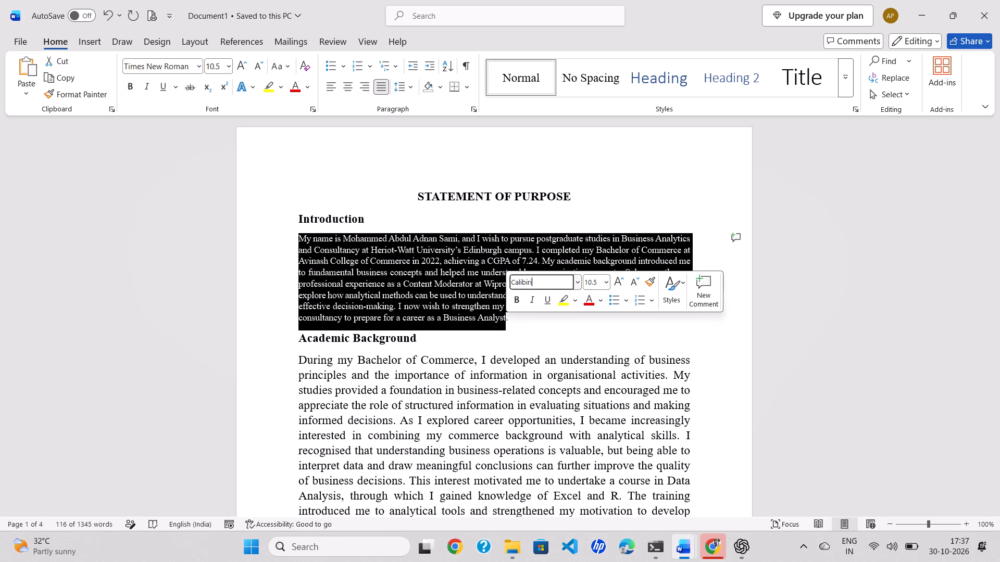
{"action": "key", "text": "BackSpace"}
{"action": "key", "text": "BackSpace"}
{"action": "key", "text": "BackSpace"}
{"action": "key", "text": "BackSpace"}
{"action": "key", "text": "BackSpace"}
{"action": "key", "text": "BackSpace"}
{"action": "key", "text": "BackSpace"}
{"action": "key", "text": "BackSpace"}
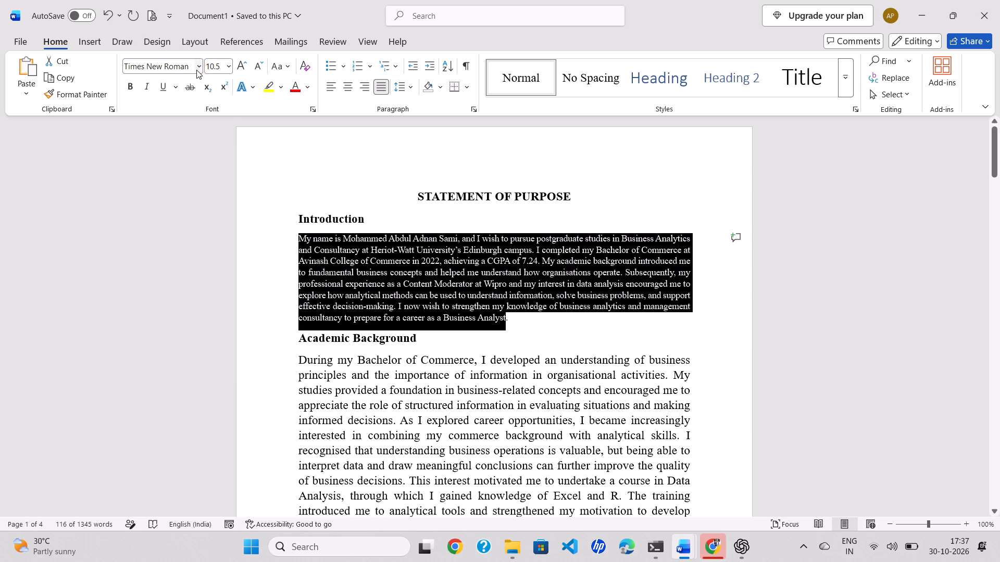
{"action": "left_click", "coordinate": [196, 70]}
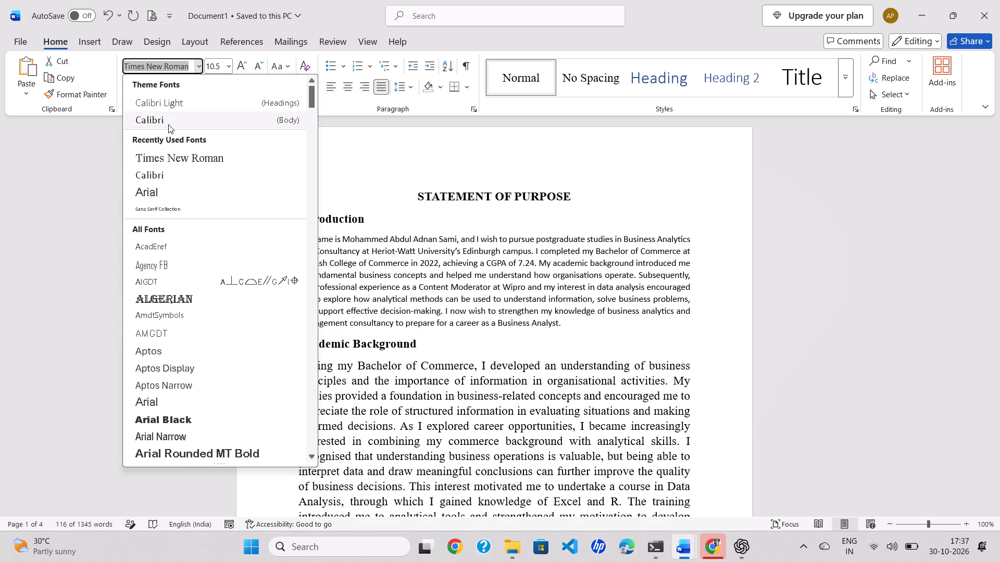
{"action": "left_click", "coordinate": [168, 124]}
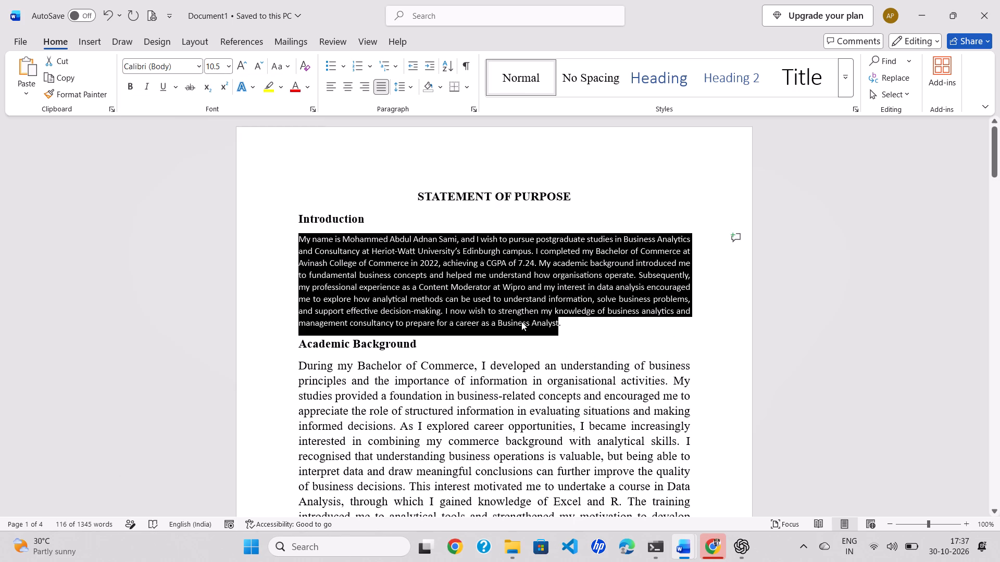
{"action": "left_click", "coordinate": [606, 345]}
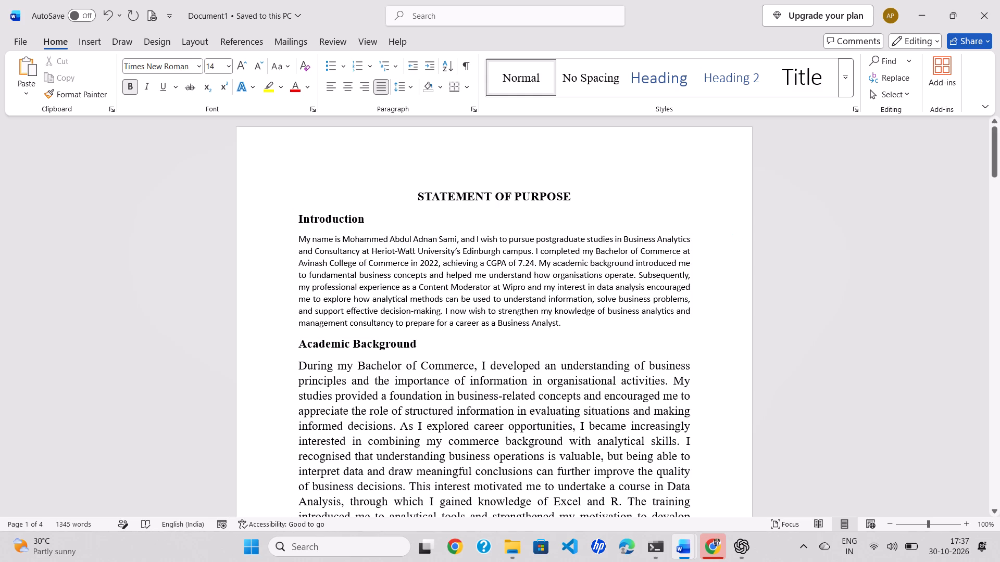
Change the Introduction heading's font to Calibri (Body).
{"action": "scroll", "coordinate": [606, 345], "scroll_direction": "down", "scroll_amount": 1}
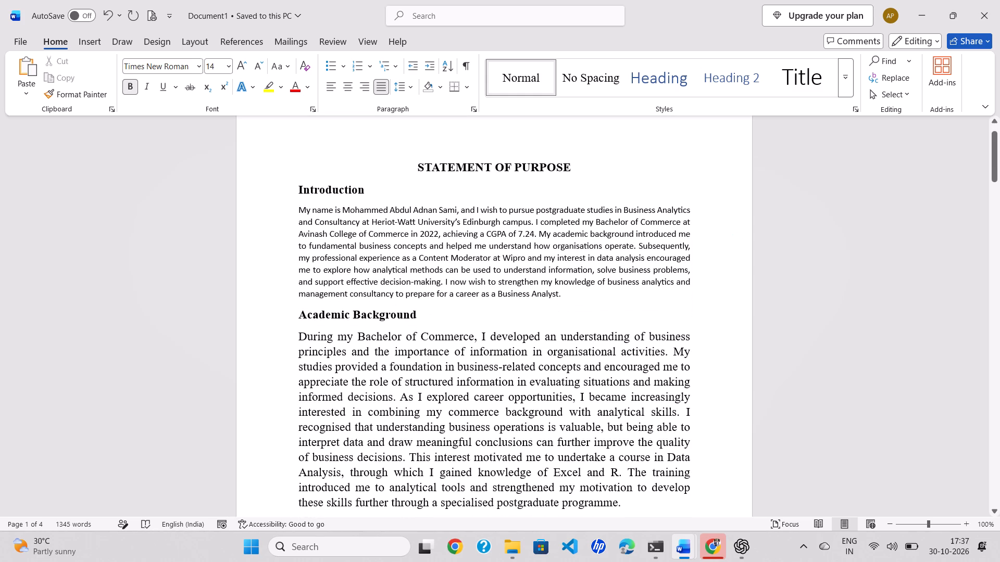
{"action": "scroll", "coordinate": [606, 345], "scroll_direction": "down", "scroll_amount": 3}
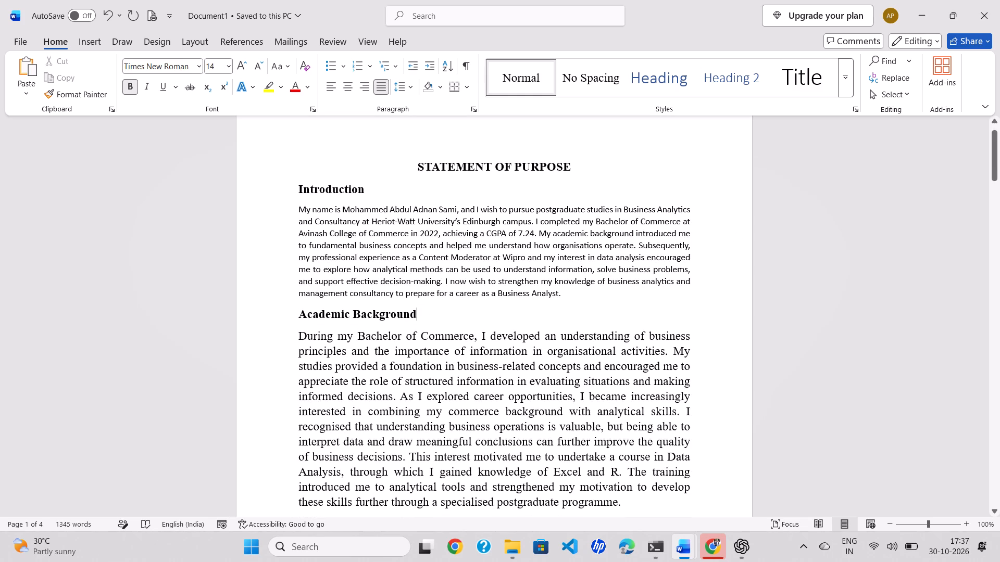
{"action": "left_click", "coordinate": [336, 191]}
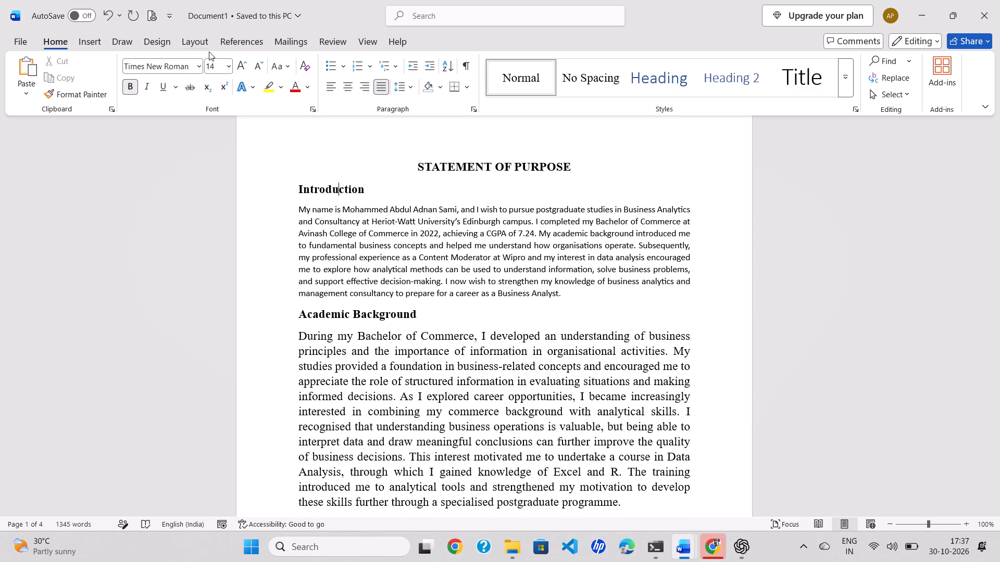
{"action": "left_click", "coordinate": [199, 62]}
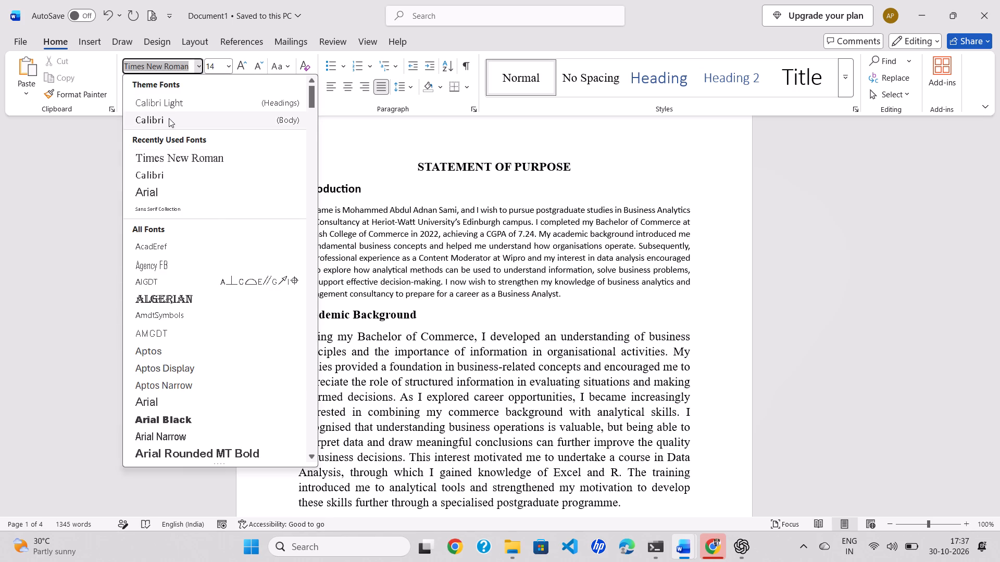
{"action": "left_click", "coordinate": [169, 118]}
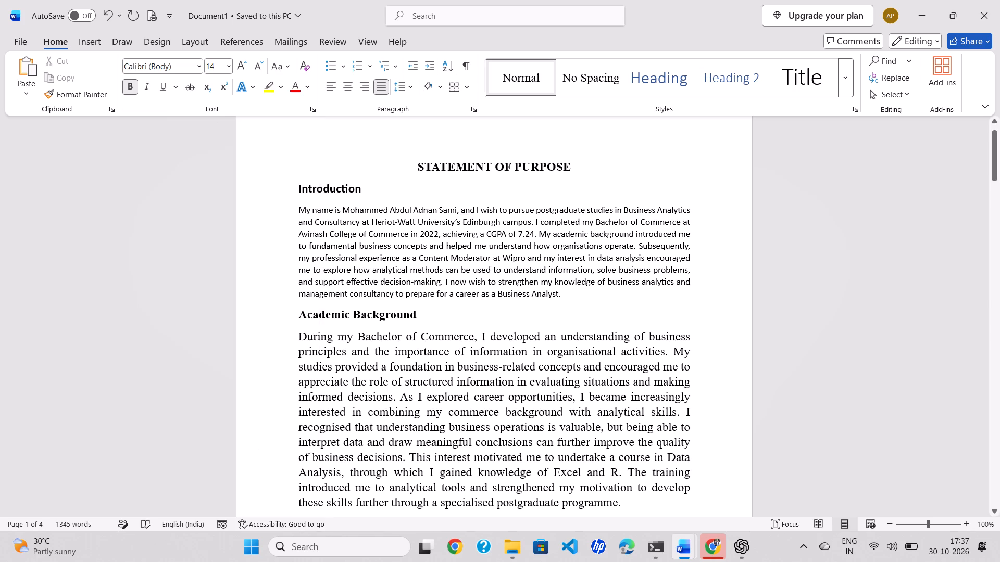
Change the font of the title "STATEMENT OF PURPOSE" to Calibri (Body).
{"action": "left_click_drag", "start_coordinate": [414, 167], "coordinate": [573, 170]}
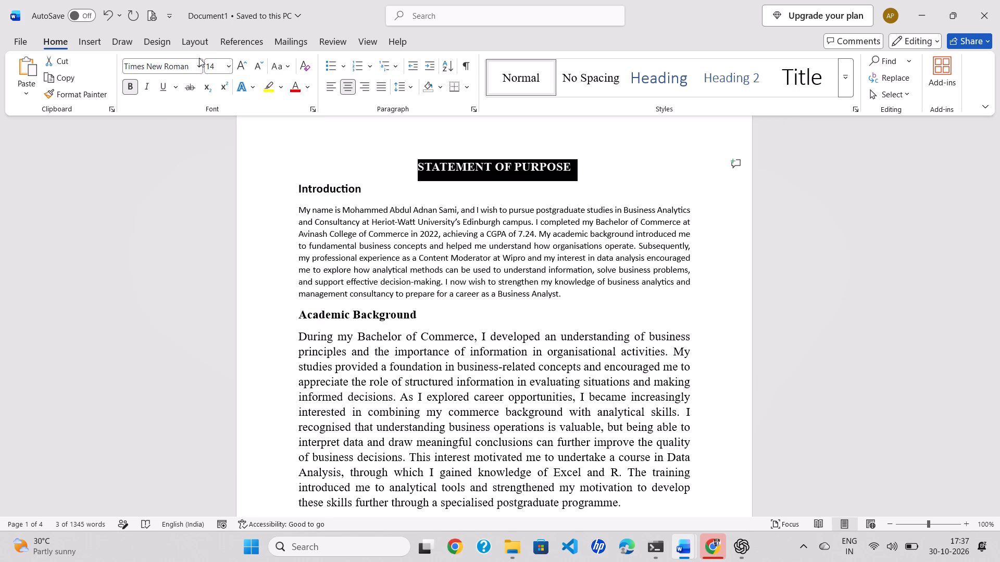
{"action": "left_click", "coordinate": [200, 64]}
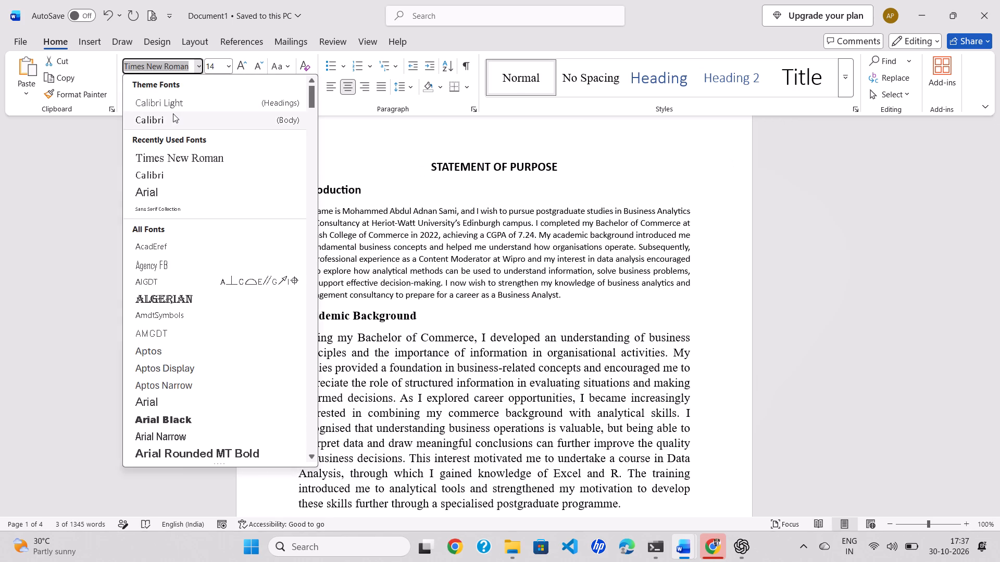
{"action": "left_click", "coordinate": [173, 113]}
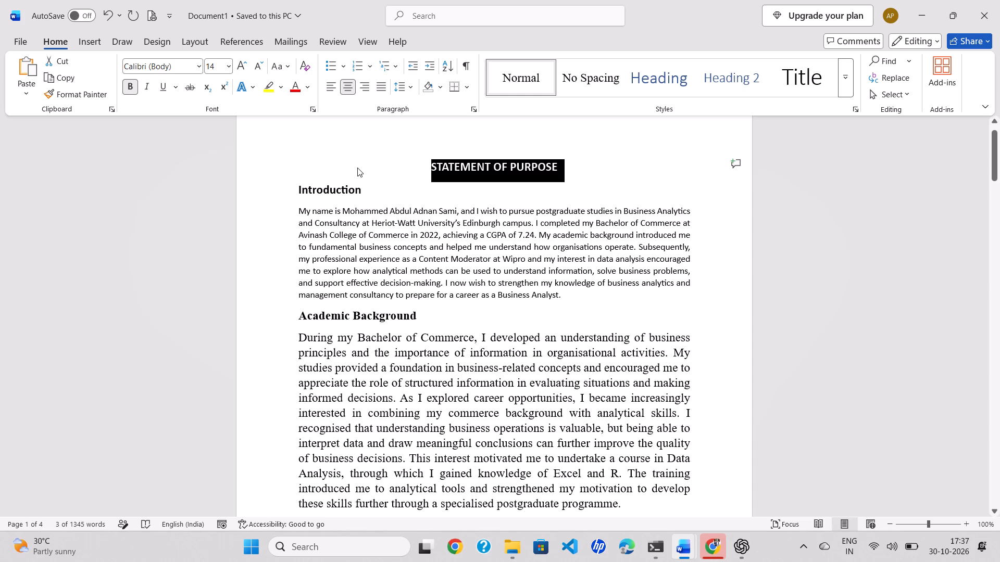
Apply the Calibri (Body) font to all text in the draft.
{"action": "key", "text": "ctrl+a"}
{"action": "left_click", "coordinate": [201, 63]}
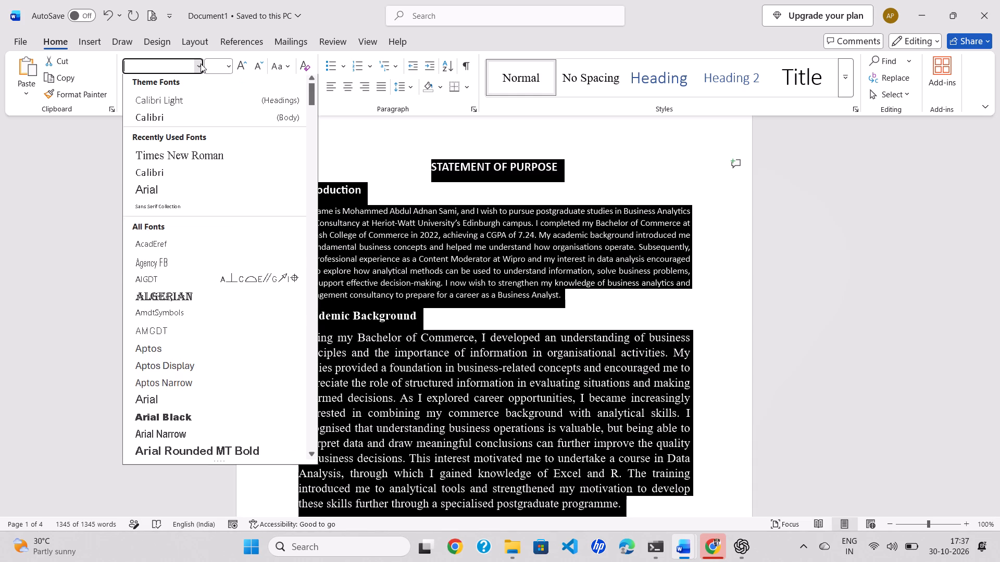
{"action": "left_click", "coordinate": [168, 121]}
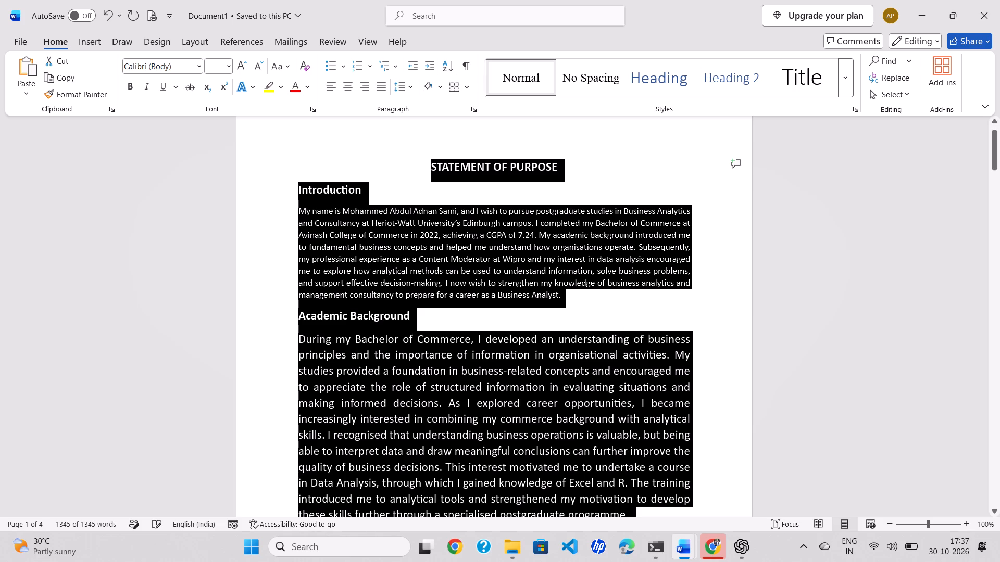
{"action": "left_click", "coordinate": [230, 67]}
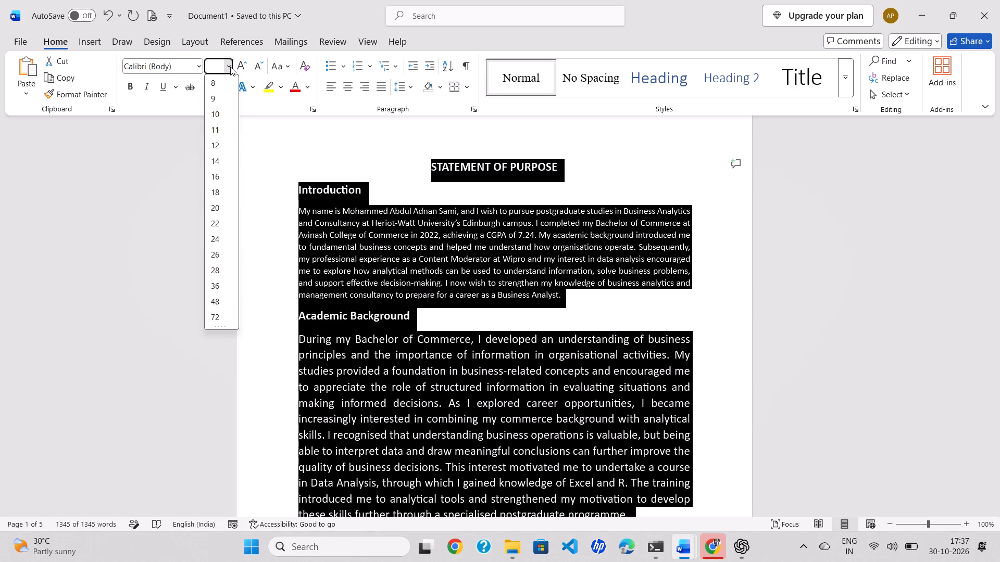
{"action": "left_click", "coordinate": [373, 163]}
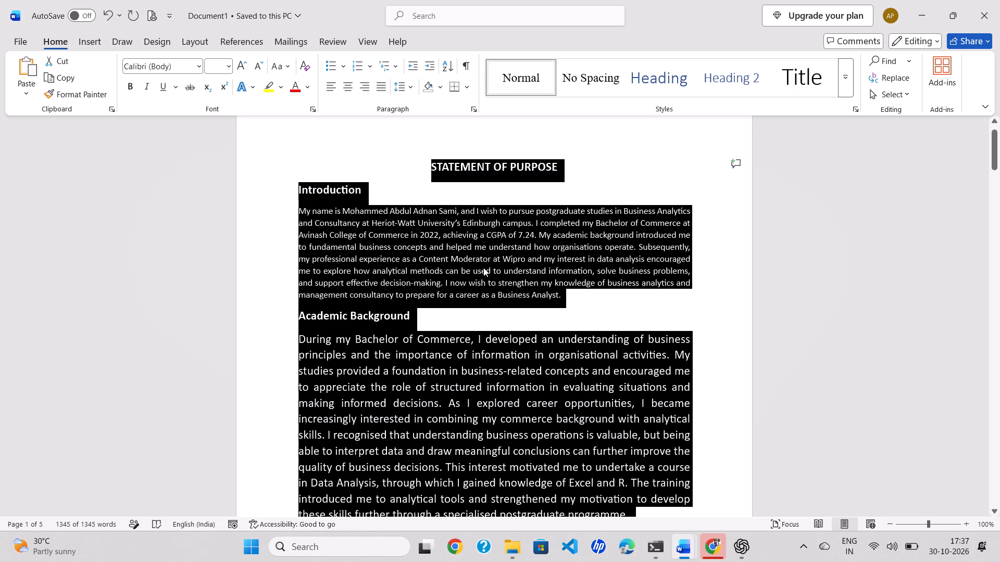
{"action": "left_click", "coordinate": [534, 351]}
Set the font size of the paragraph under the Academic Background heading to 10.5.
{"action": "scroll", "coordinate": [534, 351], "scroll_direction": "down", "scroll_amount": 2}
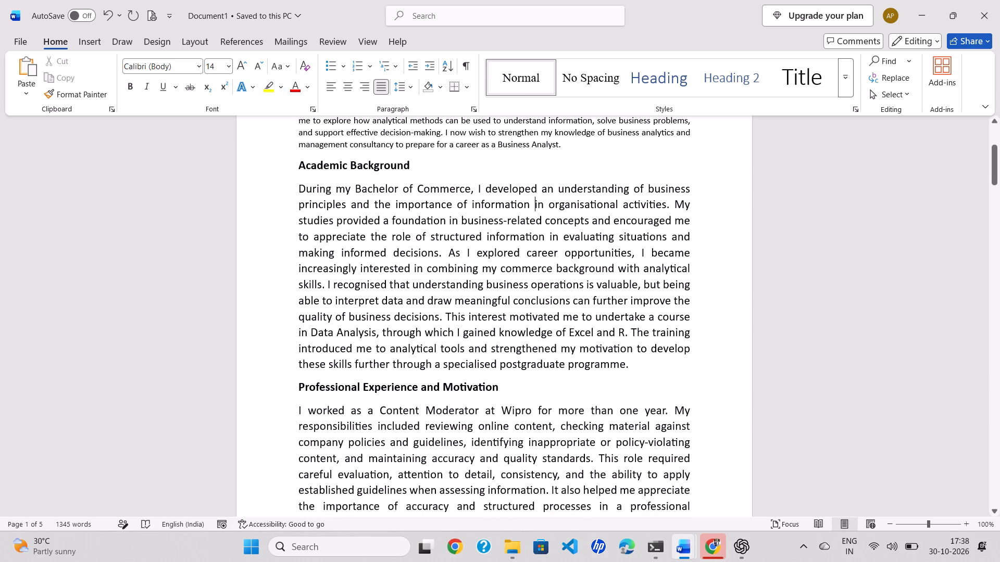
{"action": "left_click_drag", "start_coordinate": [299, 192], "coordinate": [513, 362]}
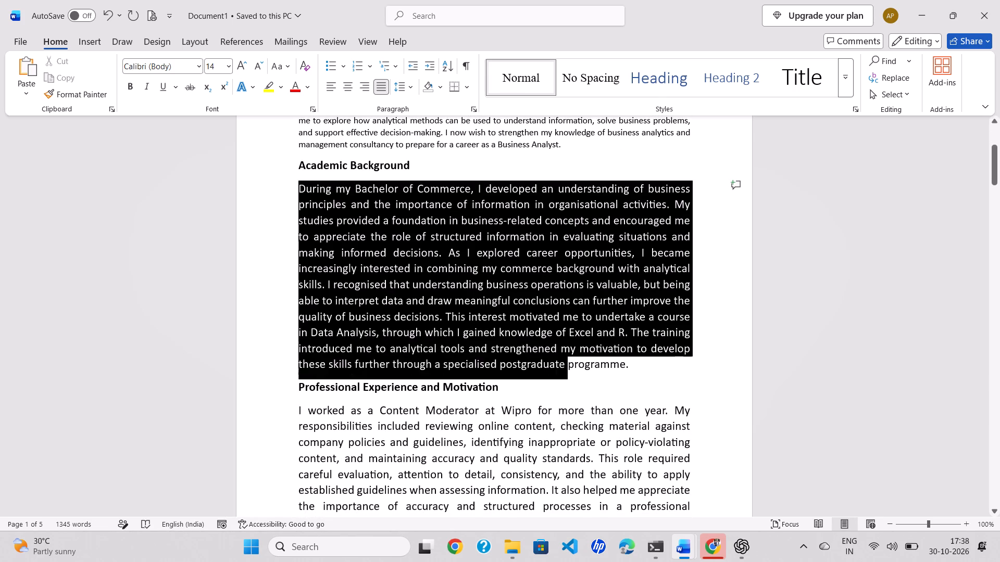
{"action": "left_click_drag", "start_coordinate": [513, 362], "coordinate": [628, 363]}
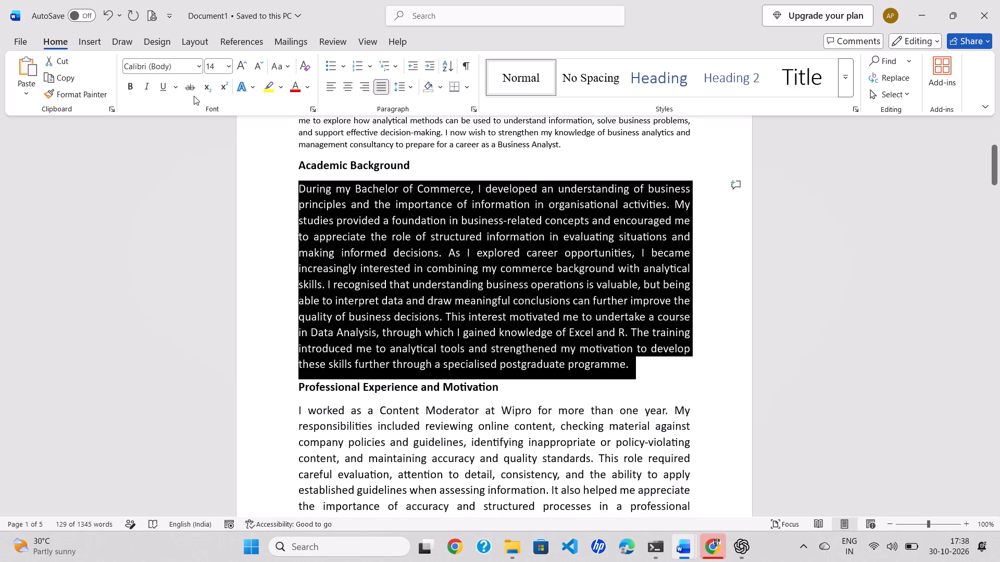
{"action": "left_click", "coordinate": [223, 63]}
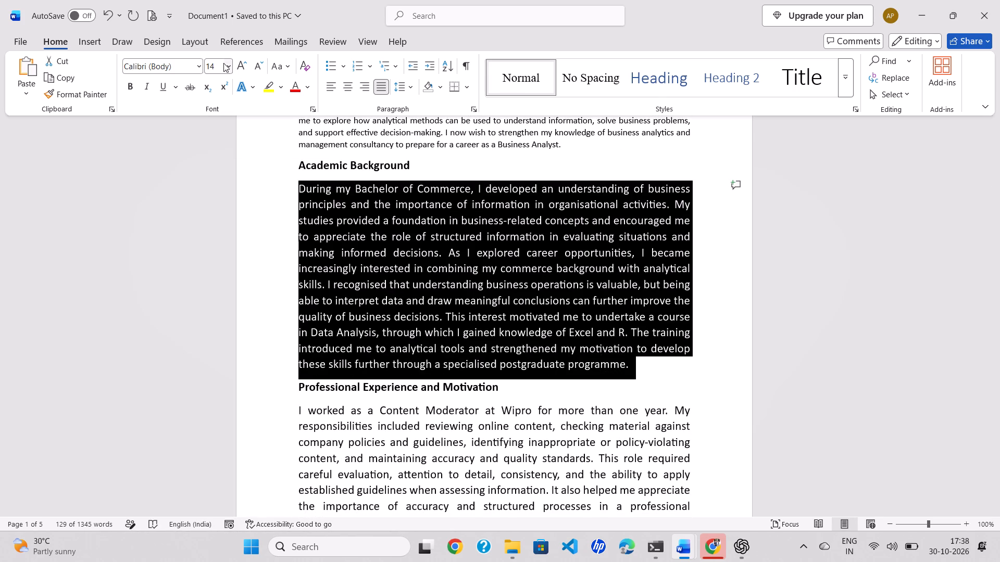
{"action": "left_click", "coordinate": [218, 63]}
{"action": "type", "text": "10.5"}
{"action": "key", "text": "Return"}
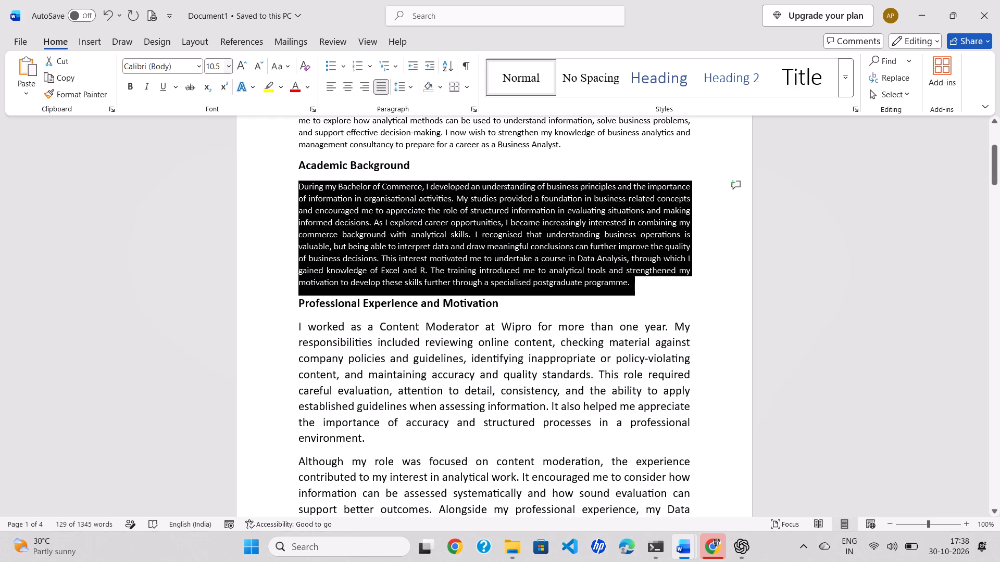
Set the font size of the three paragraphs under the Professional Experience and Motivation heading to 10.5.
{"action": "scroll", "coordinate": [218, 63], "scroll_direction": "down", "scroll_amount": 1}
{"action": "scroll", "coordinate": [385, 301], "scroll_direction": "down", "scroll_amount": 2}
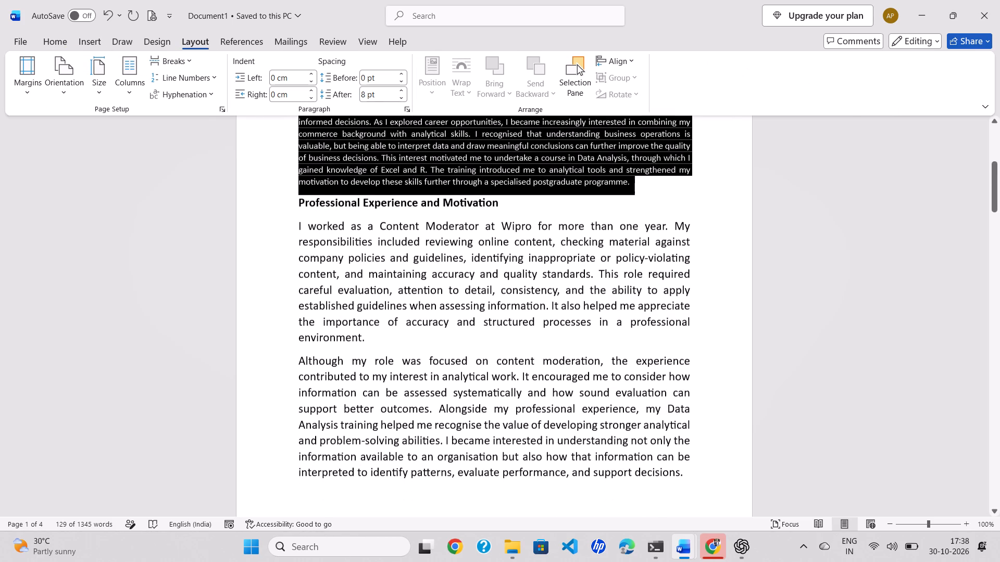
{"action": "left_click_drag", "start_coordinate": [299, 216], "coordinate": [437, 405]}
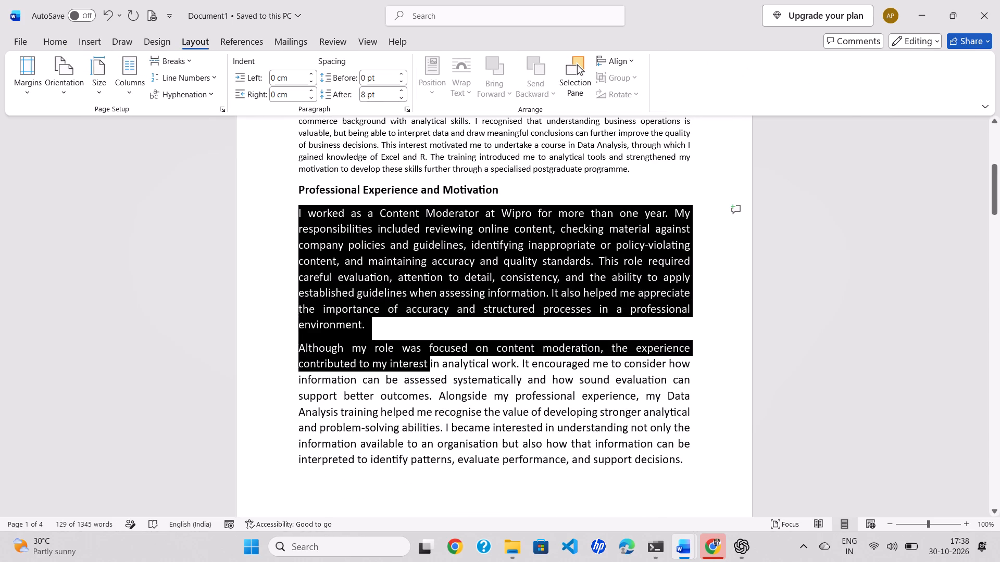
{"action": "left_click_drag", "start_coordinate": [437, 405], "coordinate": [671, 544]}
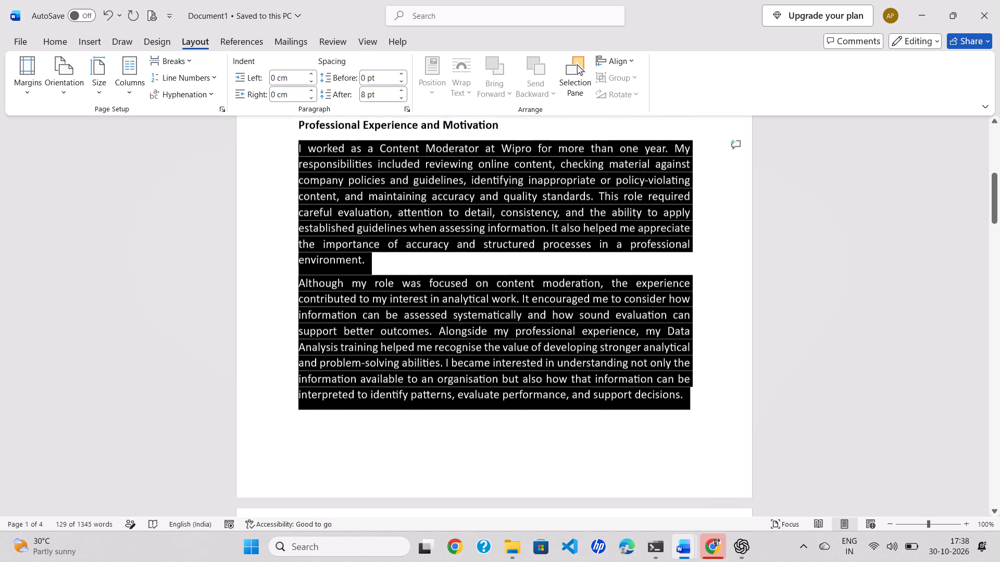
{"action": "left_click_drag", "start_coordinate": [671, 544], "coordinate": [598, 380]}
{"action": "left_click", "coordinate": [57, 43]}
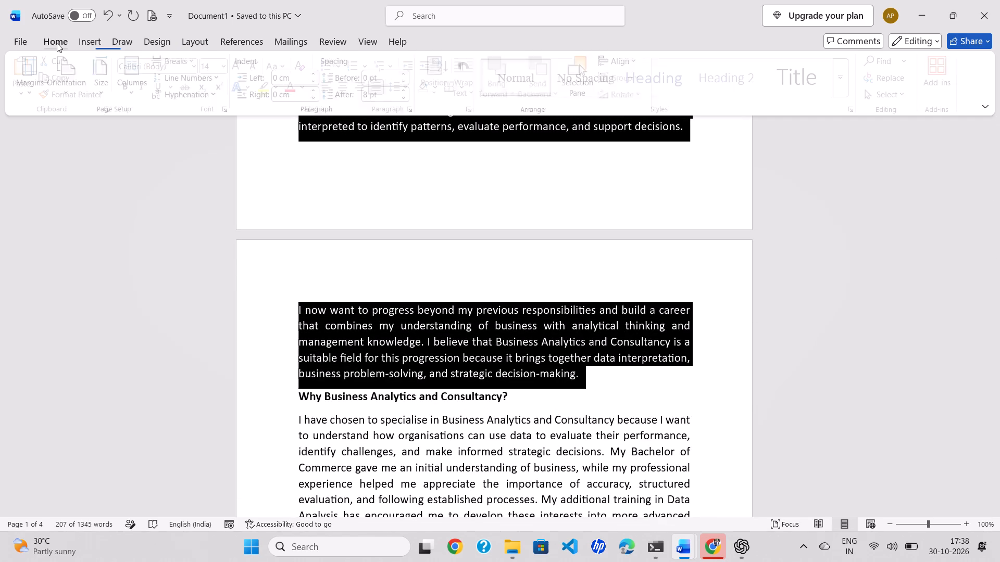
{"action": "left_click", "coordinate": [215, 66]}
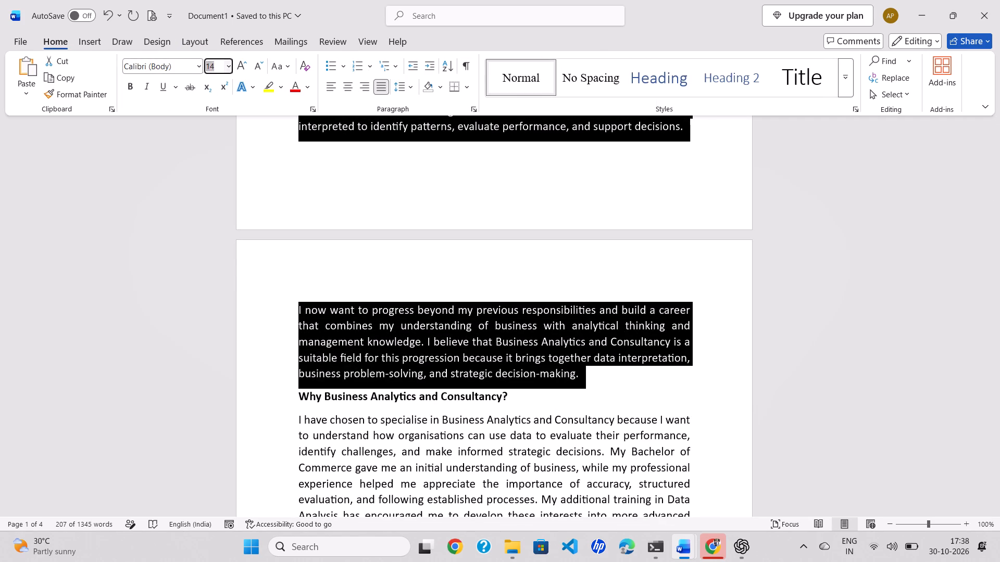
{"action": "type", "text": "10.5"}
{"action": "key", "text": "Return"}
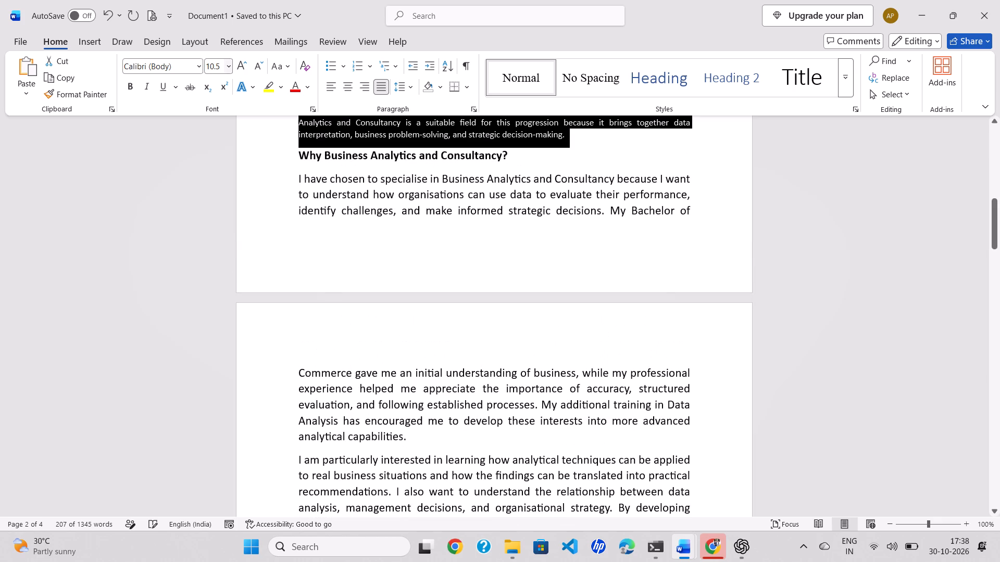
Insert three blank lines before the heading "Why Business Analytics and Consultancy?" to move it to the top of the next page.
{"action": "scroll", "coordinate": [215, 66], "scroll_direction": "up", "scroll_amount": 2}
{"action": "scroll", "coordinate": [361, 243], "scroll_direction": "up", "scroll_amount": 3}
{"action": "scroll", "coordinate": [361, 243], "scroll_direction": "down", "scroll_amount": 2}
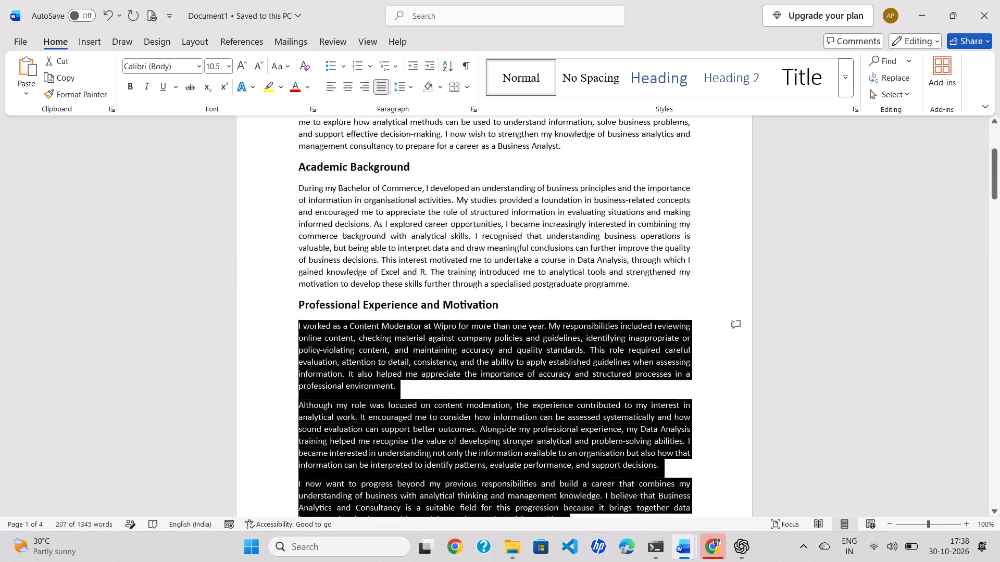
{"action": "scroll", "coordinate": [361, 243], "scroll_direction": "down", "scroll_amount": 1}
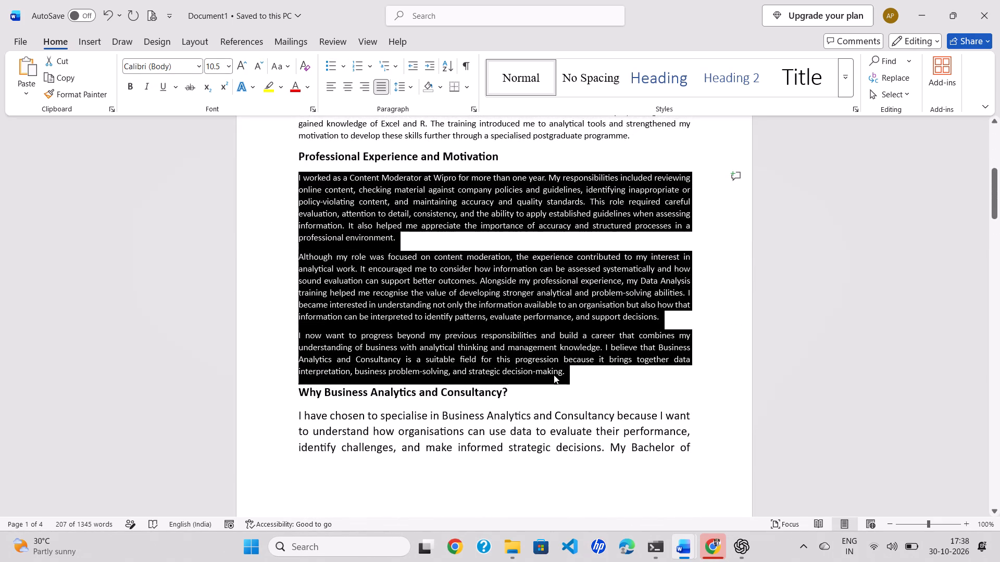
{"action": "left_click", "coordinate": [617, 381]}
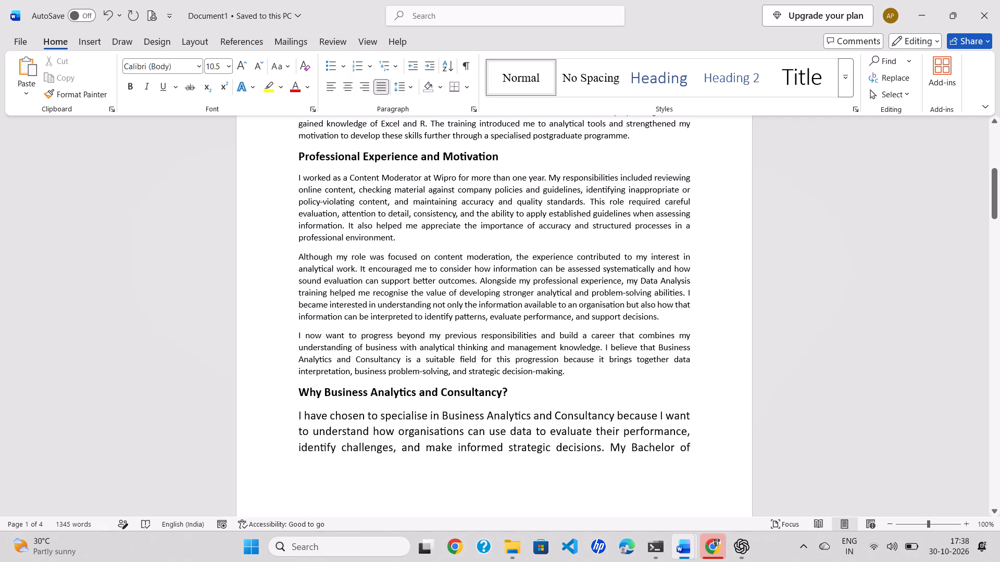
{"action": "left_click", "coordinate": [296, 391]}
{"action": "key", "text": "Return"}
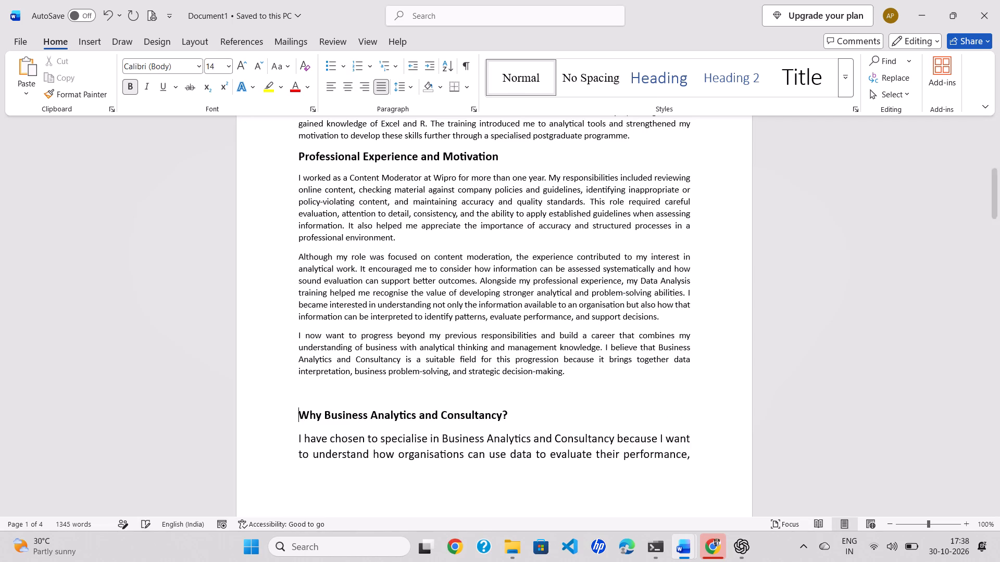
{"action": "key", "text": "Return"}
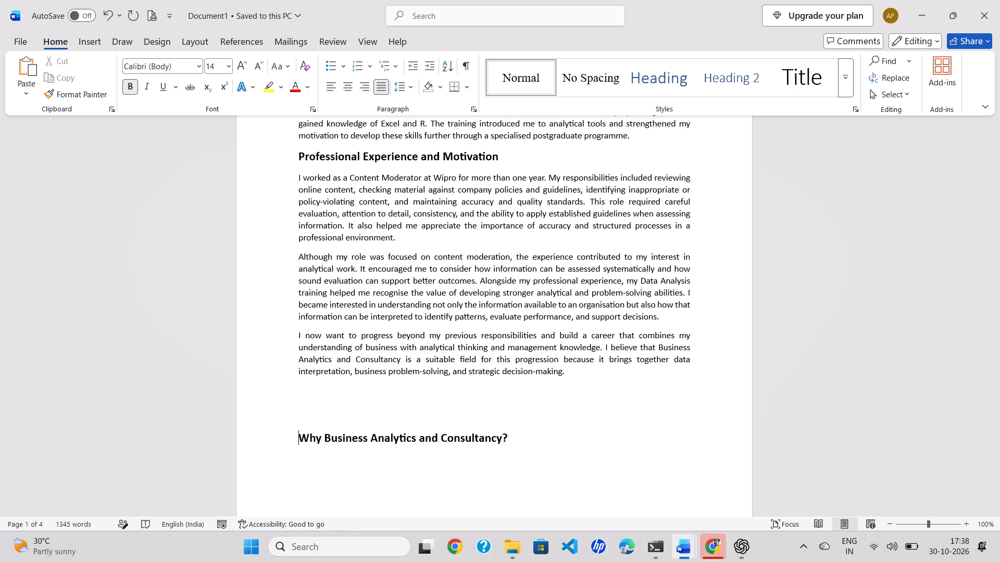
{"action": "scroll", "coordinate": [296, 391], "scroll_direction": "down", "scroll_amount": 5}
{"action": "scroll", "coordinate": [296, 391], "scroll_direction": "up", "scroll_amount": 2}
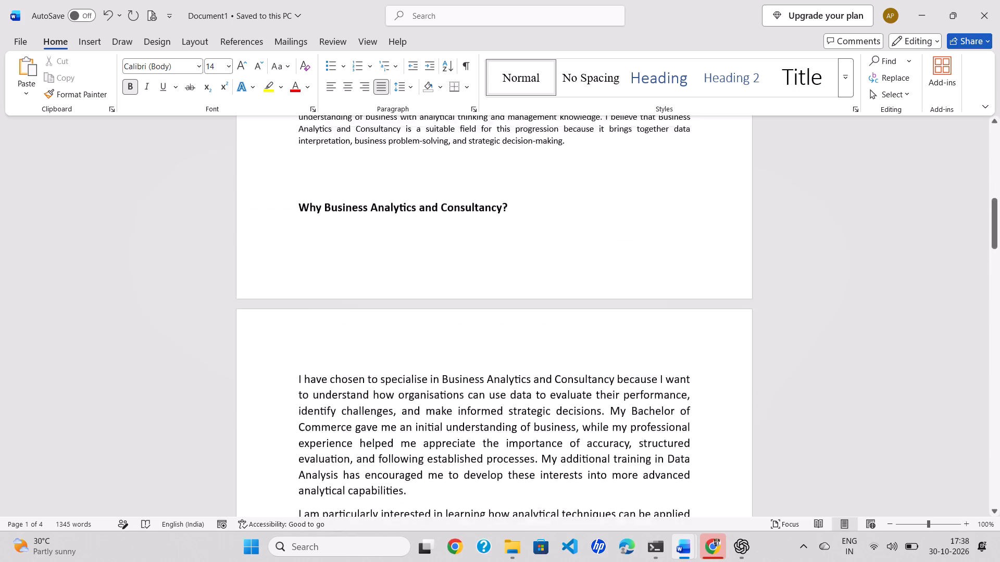
{"action": "scroll", "coordinate": [296, 391], "scroll_direction": "up", "scroll_amount": 1}
{"action": "scroll", "coordinate": [296, 391], "scroll_direction": "right", "scroll_amount": 1}
{"action": "scroll", "coordinate": [296, 391], "scroll_direction": "up", "scroll_amount": 1}
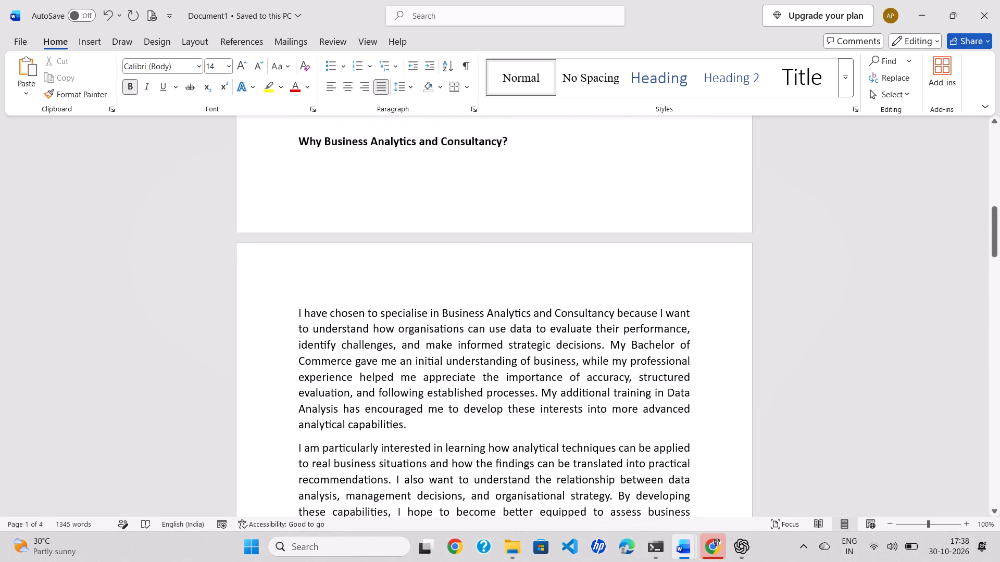
{"action": "scroll", "coordinate": [296, 391], "scroll_direction": "up", "scroll_amount": 1}
{"action": "key", "text": "Return"}
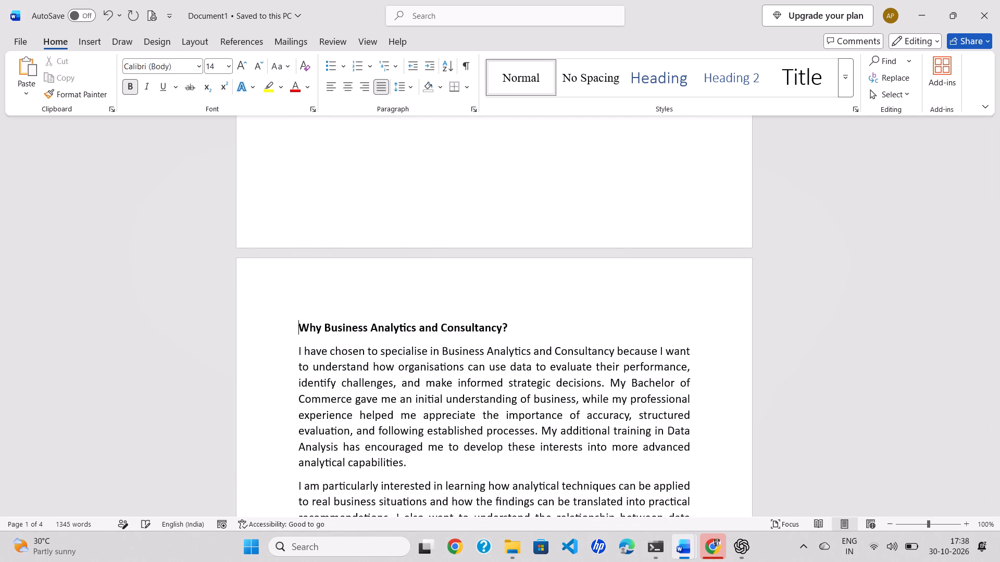
Set the font size of the three paragraphs under "Why Business Analytics and Consultancy?" to 10.5.
{"action": "scroll", "coordinate": [275, 158], "scroll_direction": "down", "scroll_amount": 1}
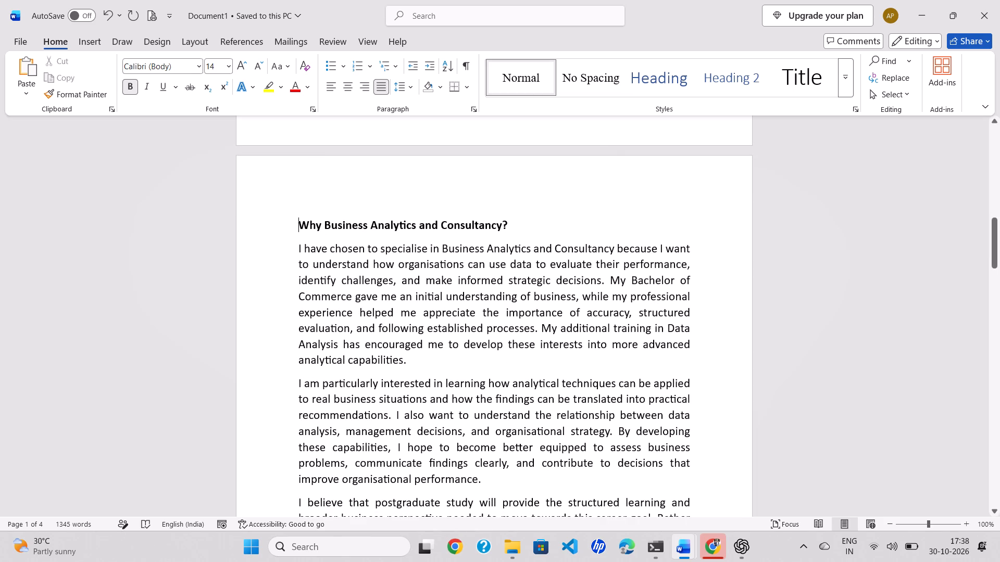
{"action": "left_click_drag", "start_coordinate": [297, 243], "coordinate": [581, 465]}
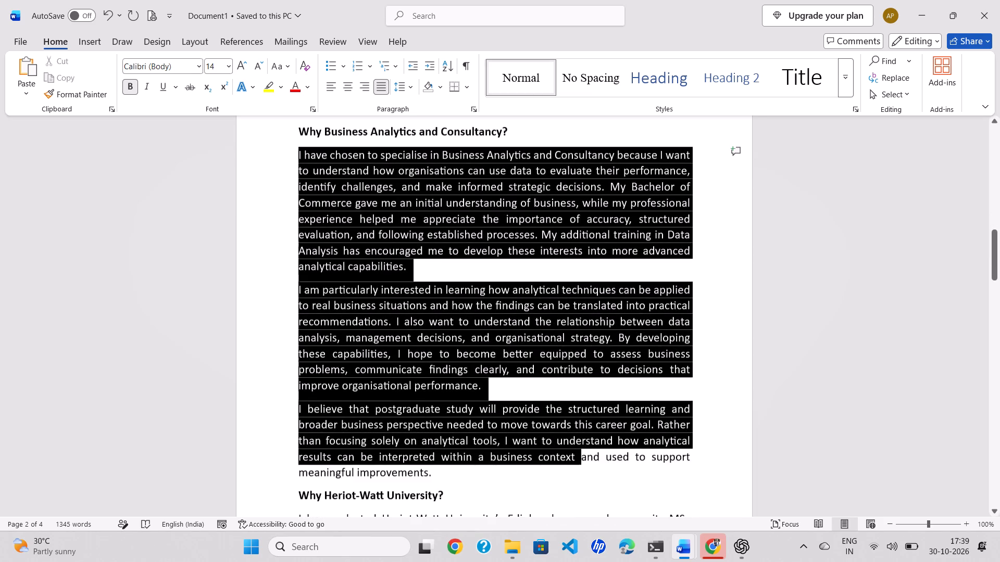
{"action": "left_click_drag", "start_coordinate": [581, 465], "coordinate": [535, 475]}
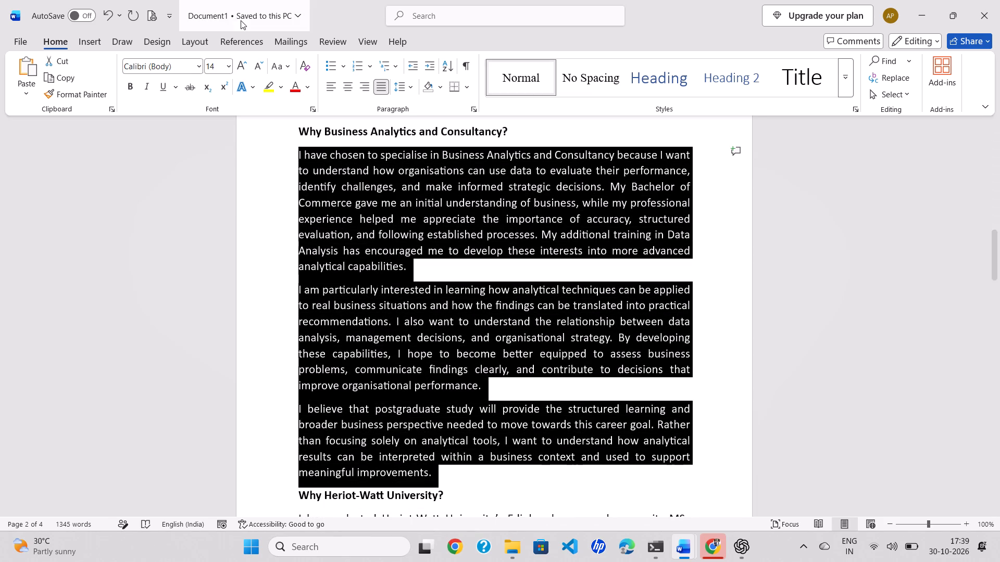
{"action": "left_click", "coordinate": [218, 64]}
{"action": "type", "text": "10.5"}
{"action": "key", "text": "Return"}
Look through the draft to compare the text size and page layout of its sections.
{"action": "scroll", "coordinate": [218, 64], "scroll_direction": "down", "scroll_amount": 1}
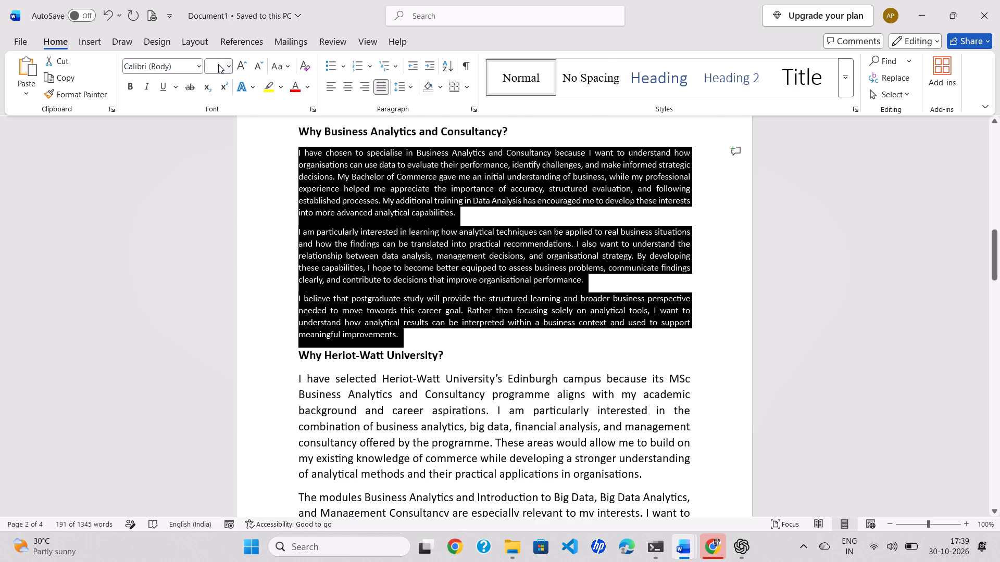
{"action": "scroll", "coordinate": [218, 64], "scroll_direction": "down", "scroll_amount": 2}
{"action": "scroll", "coordinate": [278, 260], "scroll_direction": "up", "scroll_amount": 3}
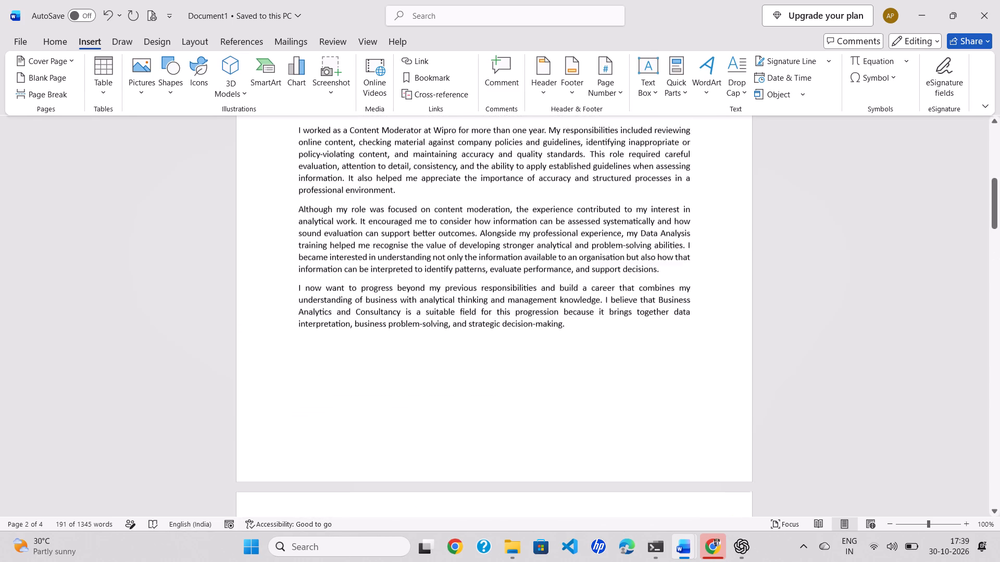
{"action": "scroll", "coordinate": [278, 260], "scroll_direction": "up", "scroll_amount": 1}
{"action": "scroll", "coordinate": [332, 421], "scroll_direction": "down", "scroll_amount": 2}
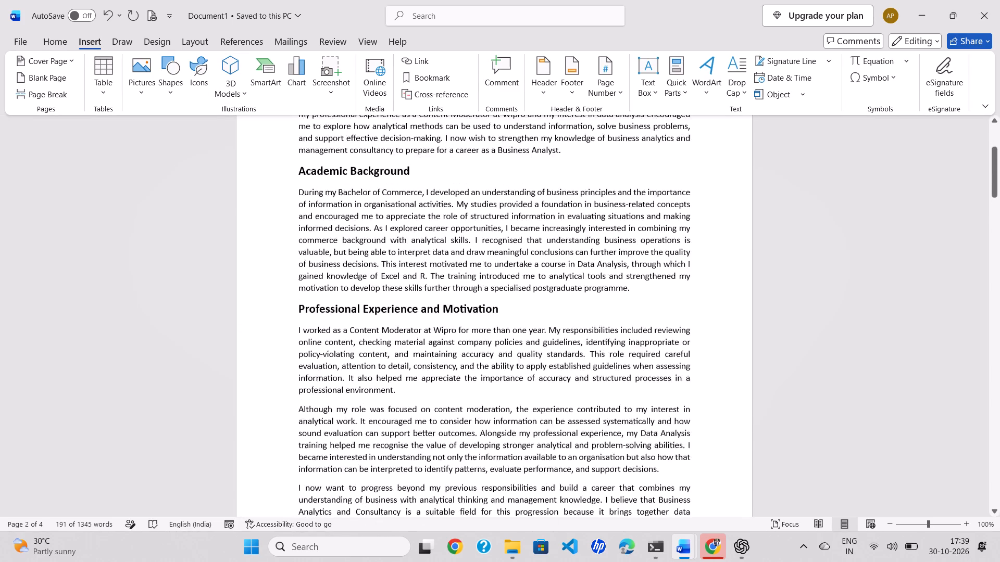
{"action": "scroll", "coordinate": [332, 421], "scroll_direction": "down", "scroll_amount": 4}
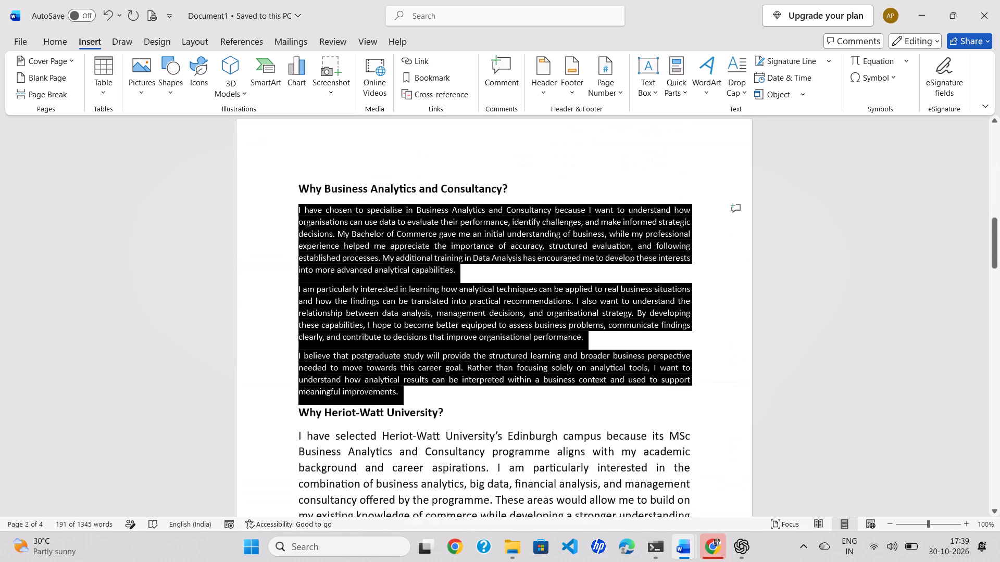
{"action": "scroll", "coordinate": [332, 421], "scroll_direction": "down", "scroll_amount": 4}
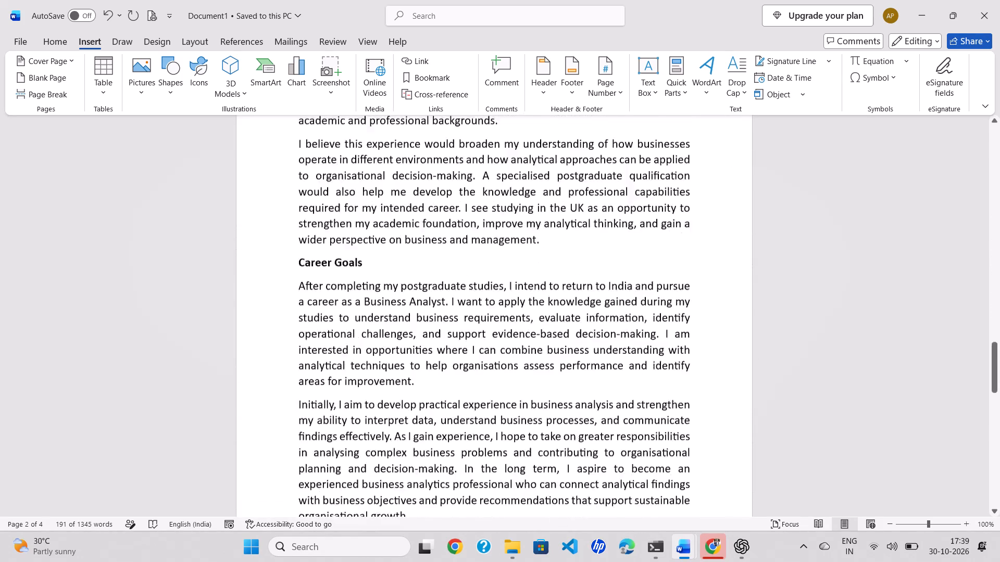
{"action": "scroll", "coordinate": [332, 421], "scroll_direction": "down", "scroll_amount": 2}
{"action": "scroll", "coordinate": [332, 421], "scroll_direction": "up", "scroll_amount": 3}
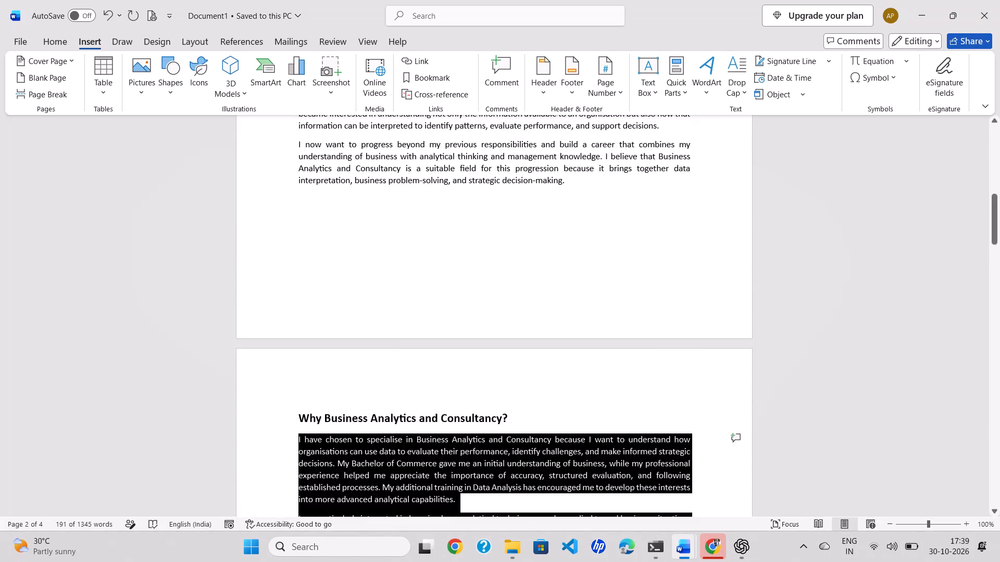
Set the font size to 10.5 from the first paragraph under "Why Business Analytics and Consultancy?" through the end of the "Why Heriot-Watt University?" section.
{"action": "scroll", "coordinate": [332, 421], "scroll_direction": "down", "scroll_amount": 4}
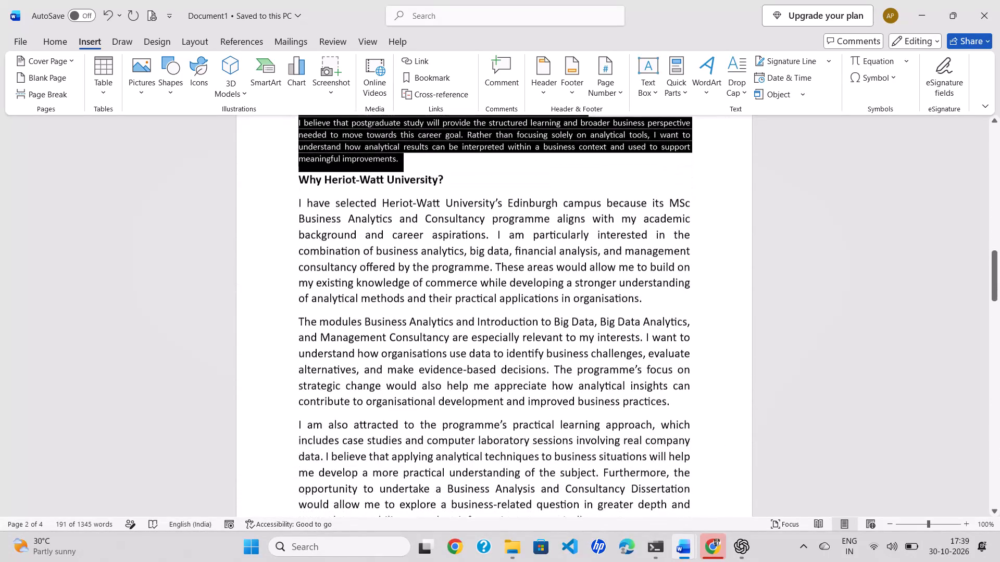
{"action": "scroll", "coordinate": [332, 421], "scroll_direction": "down", "scroll_amount": 3}
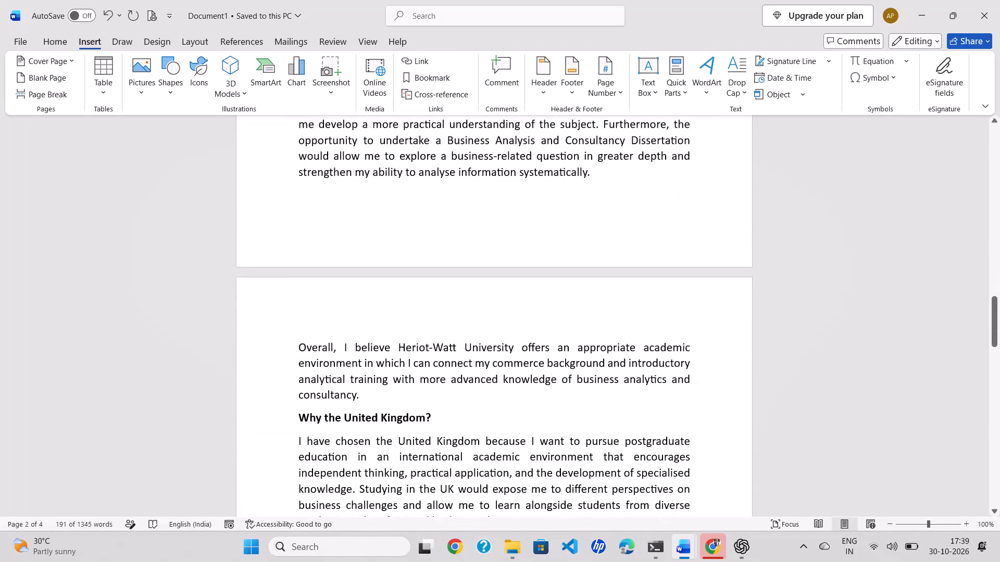
{"action": "left_click_drag", "start_coordinate": [364, 400], "coordinate": [315, 164]}
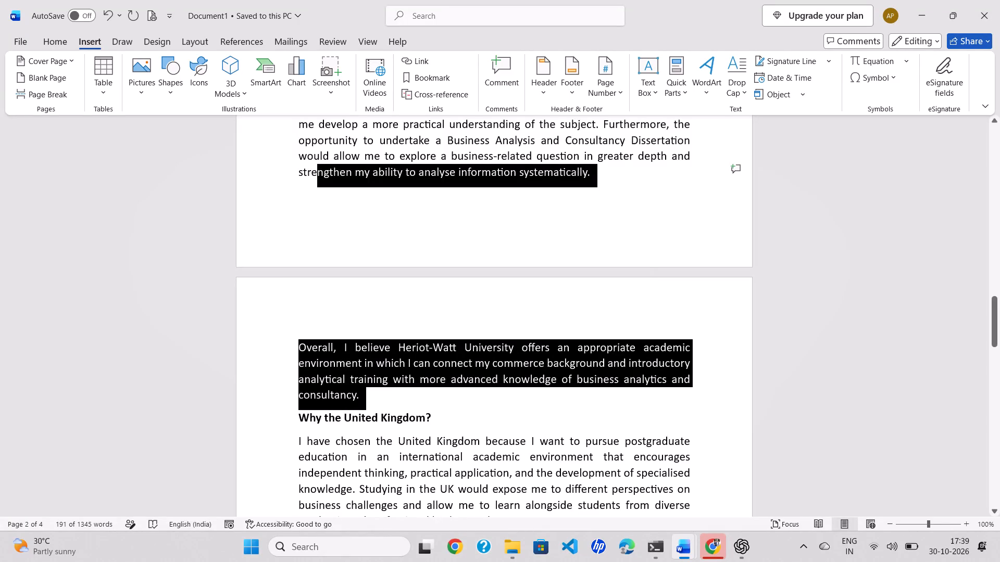
{"action": "left_click_drag", "start_coordinate": [315, 164], "coordinate": [299, 406]}
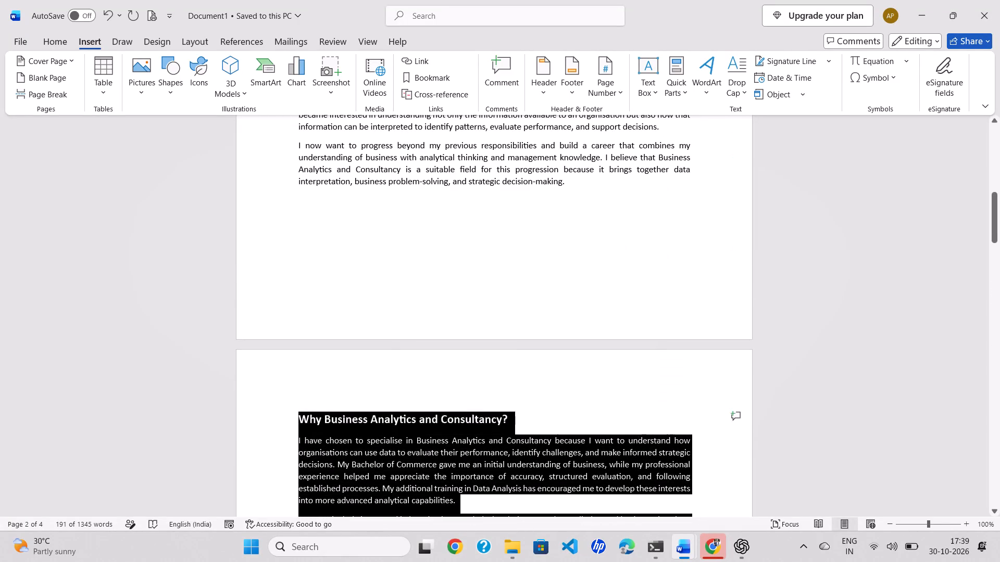
{"action": "left_click_drag", "start_coordinate": [299, 406], "coordinate": [295, 439]}
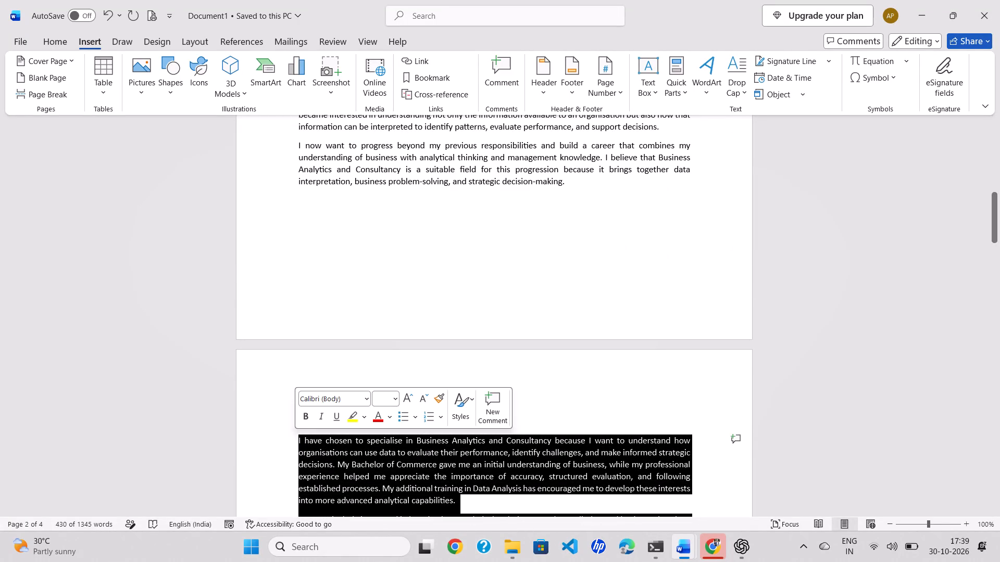
{"action": "left_click", "coordinate": [379, 395]}
{"action": "type", "text": "10.5"}
{"action": "key", "text": "Return"}
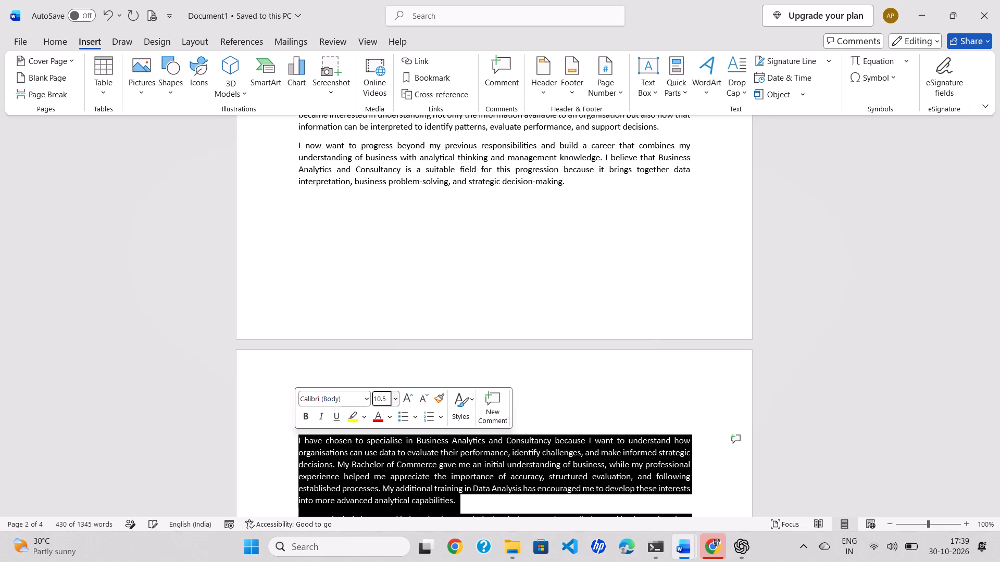
{"action": "left_click", "coordinate": [541, 404]}
Set the font size of the heading "Why Heriot-Watt University?" to 12.
{"action": "scroll", "coordinate": [541, 404], "scroll_direction": "down", "scroll_amount": 1}
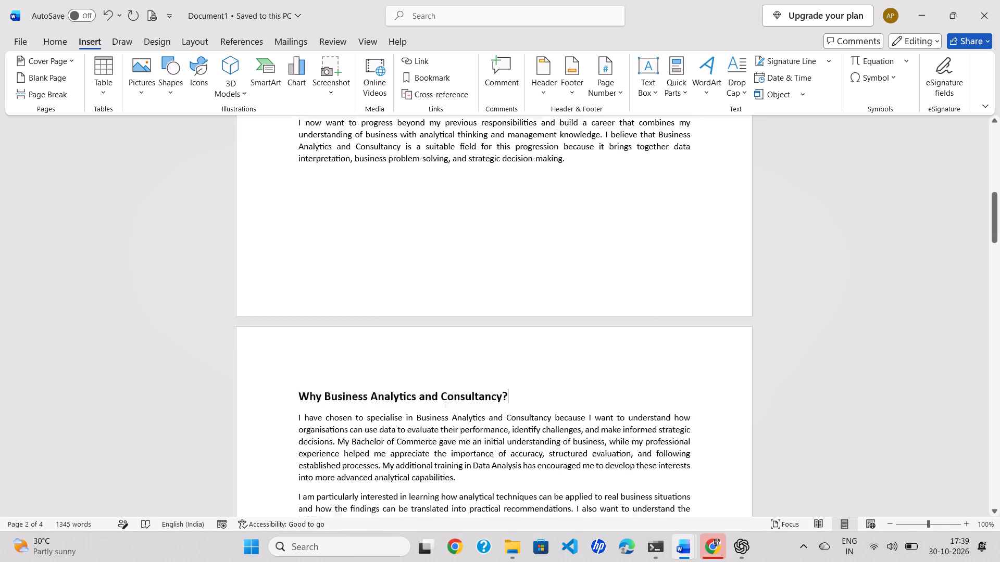
{"action": "scroll", "coordinate": [541, 404], "scroll_direction": "down", "scroll_amount": 5}
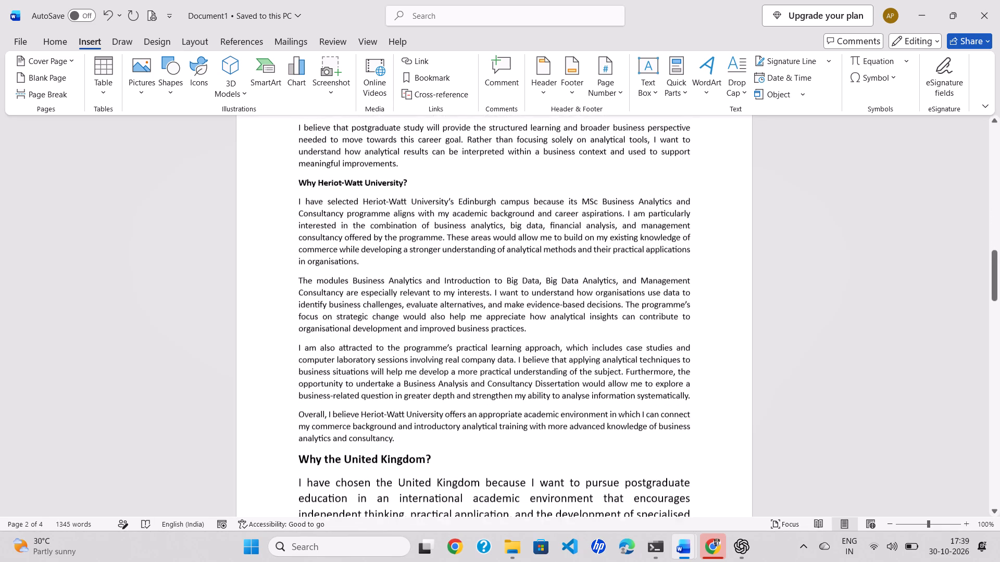
{"action": "scroll", "coordinate": [541, 404], "scroll_direction": "down", "scroll_amount": 2}
{"action": "scroll", "coordinate": [541, 404], "scroll_direction": "up", "scroll_amount": 1}
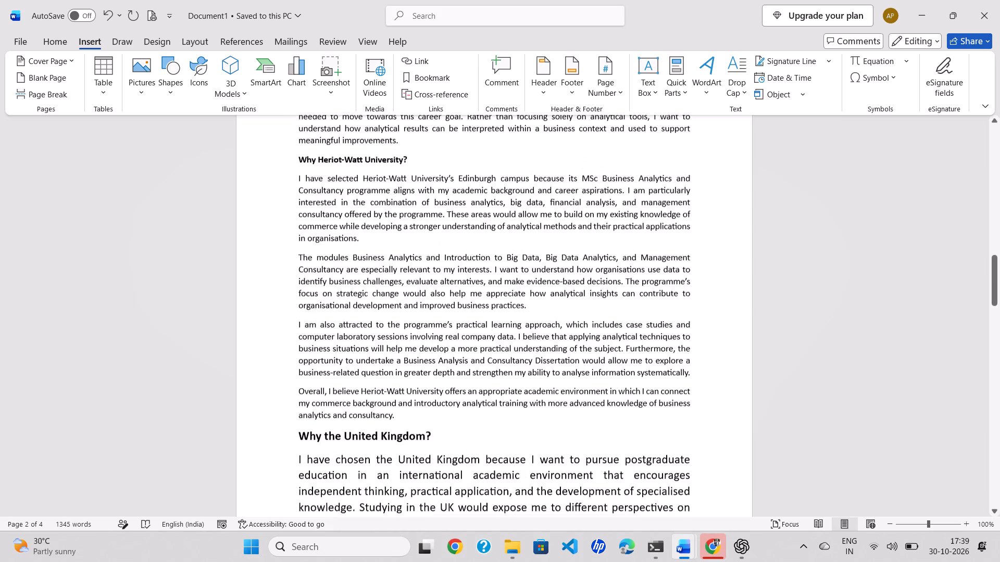
{"action": "scroll", "coordinate": [541, 404], "scroll_direction": "up", "scroll_amount": 1}
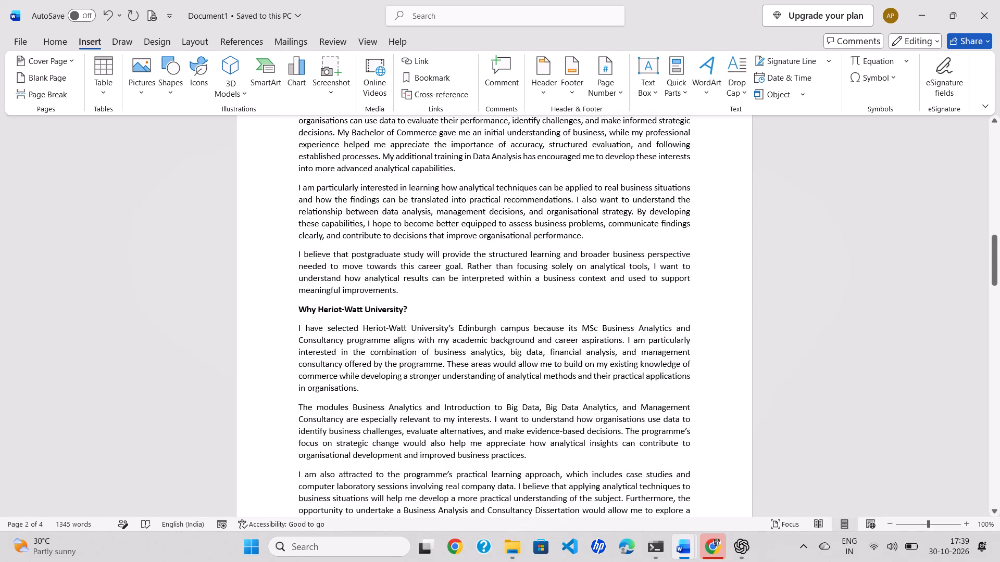
{"action": "left_click_drag", "start_coordinate": [432, 310], "coordinate": [284, 308]}
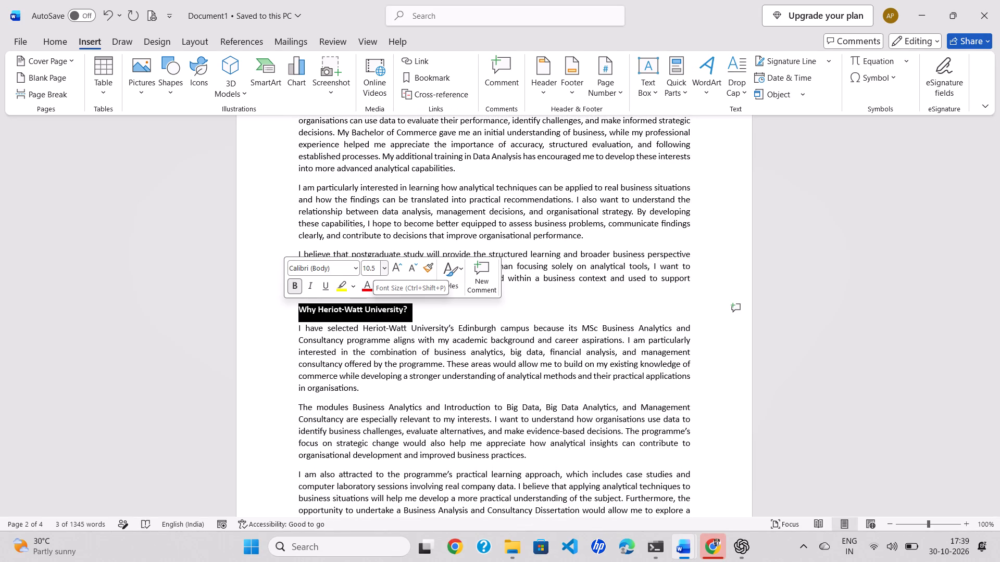
{"action": "left_click", "coordinate": [379, 267]}
{"action": "type", "text": "12"}
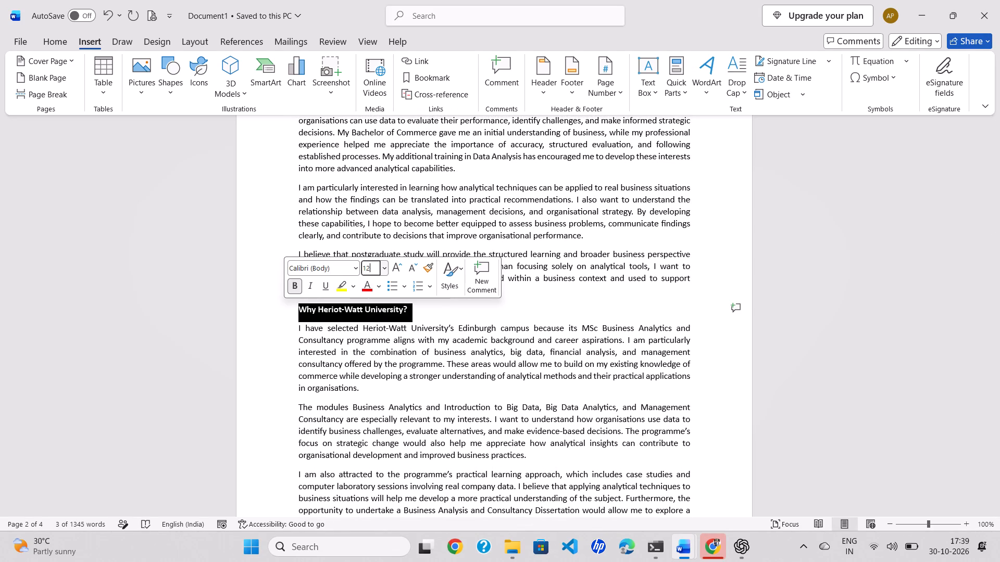
{"action": "key", "text": "Return"}
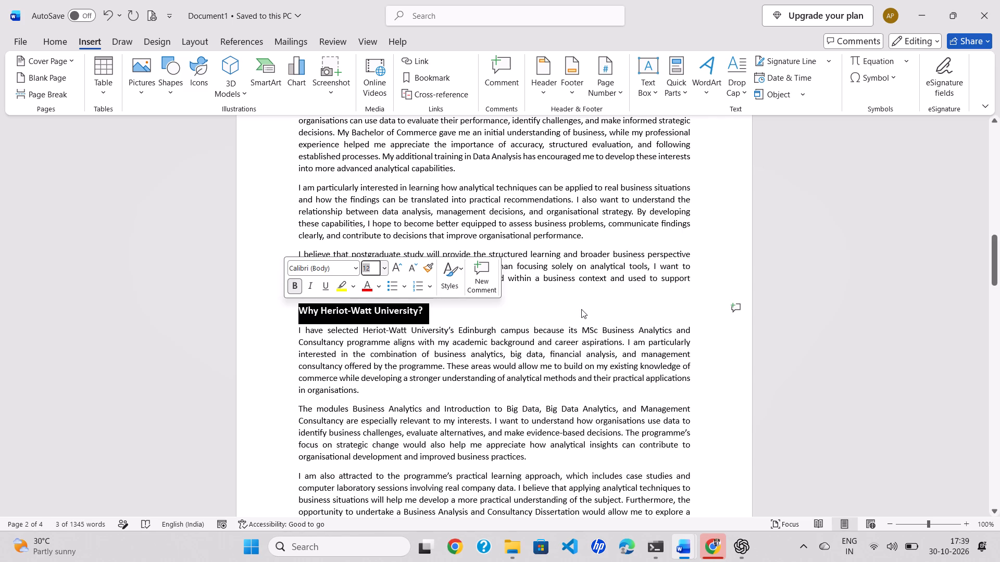
{"action": "left_click", "coordinate": [581, 309]}
Set the font size to 10.5 from the first paragraph under "Why the United Kingdom?" through the end of the document.
{"action": "scroll", "coordinate": [581, 309], "scroll_direction": "down", "scroll_amount": 5}
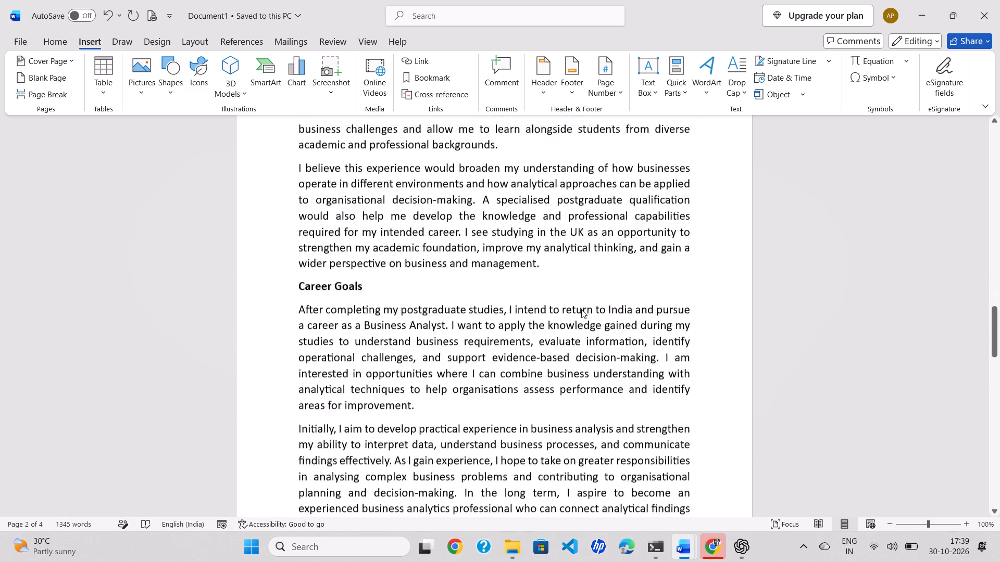
{"action": "scroll", "coordinate": [581, 309], "scroll_direction": "down", "scroll_amount": 1}
{"action": "scroll", "coordinate": [581, 309], "scroll_direction": "up", "scroll_amount": 2}
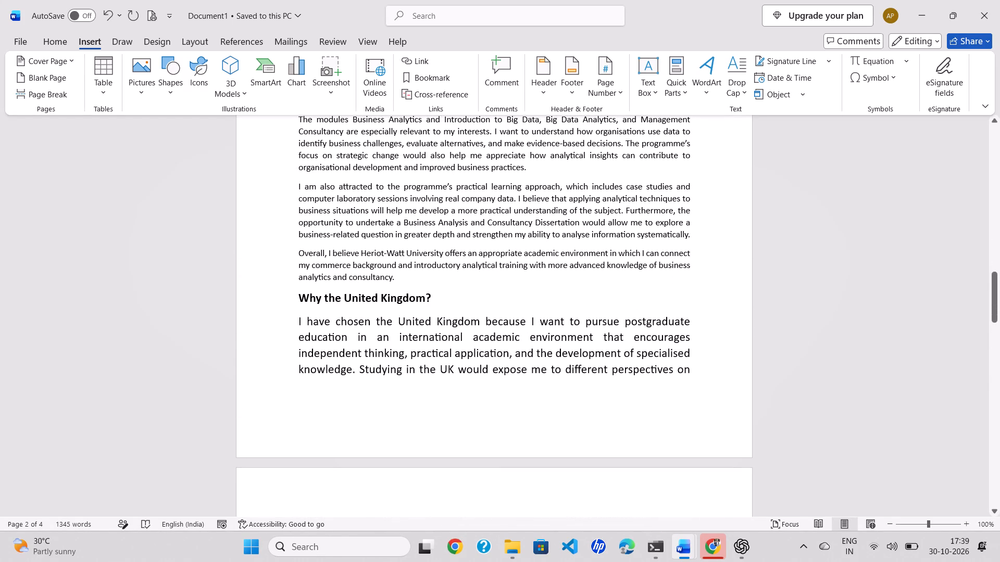
{"action": "left_click_drag", "start_coordinate": [299, 323], "coordinate": [451, 552]}
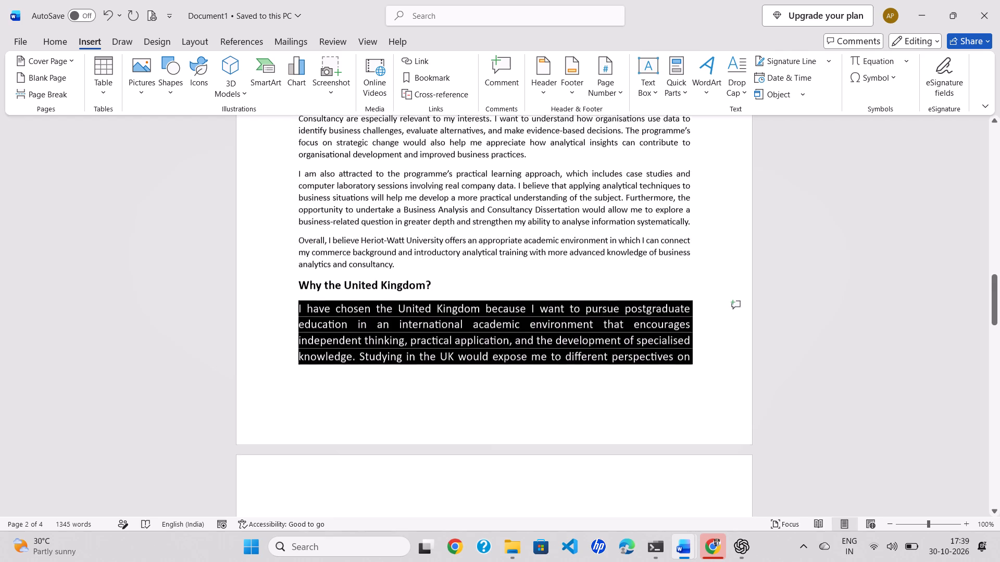
{"action": "left_click_drag", "start_coordinate": [451, 552], "coordinate": [644, 507]}
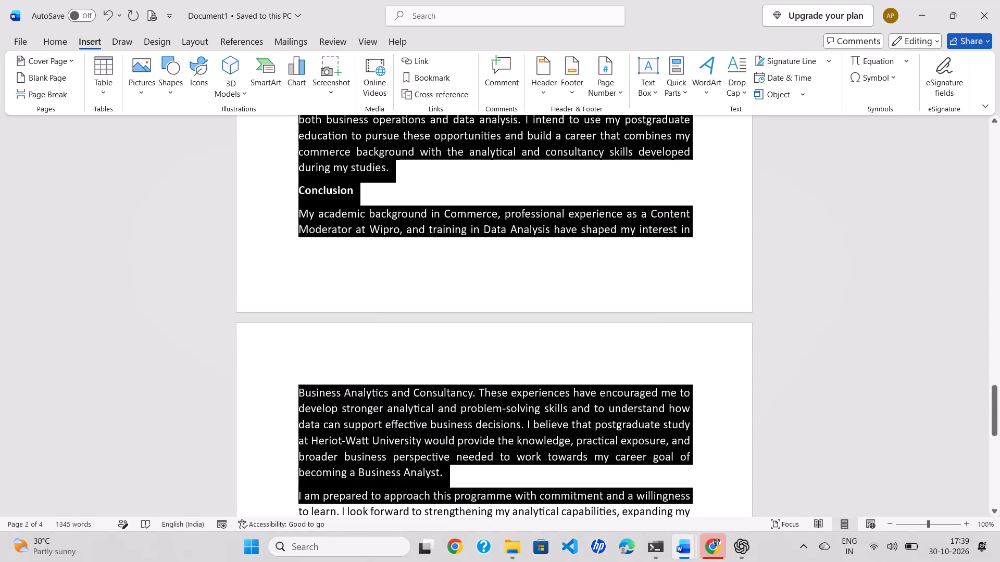
{"action": "left_click_drag", "start_coordinate": [644, 507], "coordinate": [609, 197]}
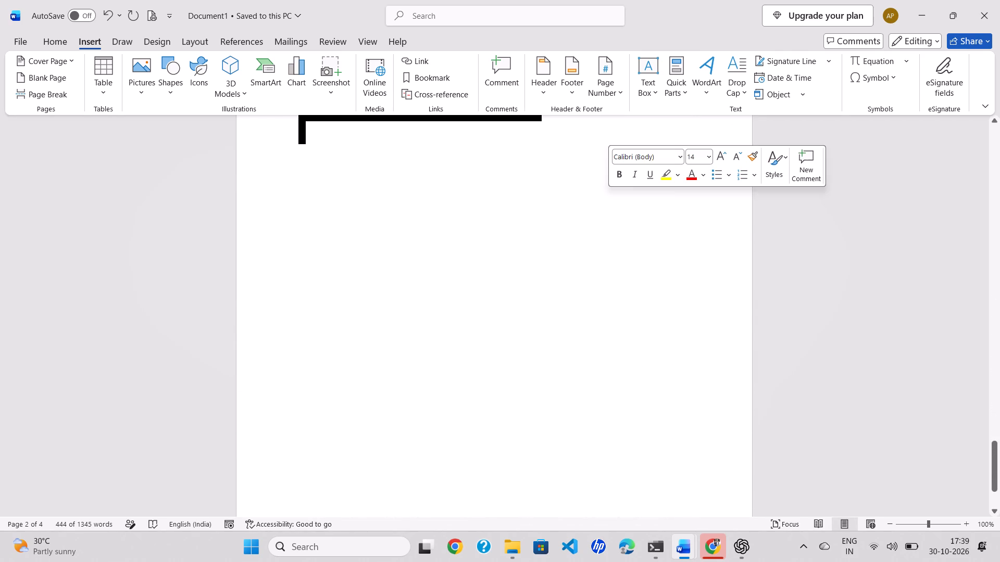
{"action": "left_click", "coordinate": [48, 36]}
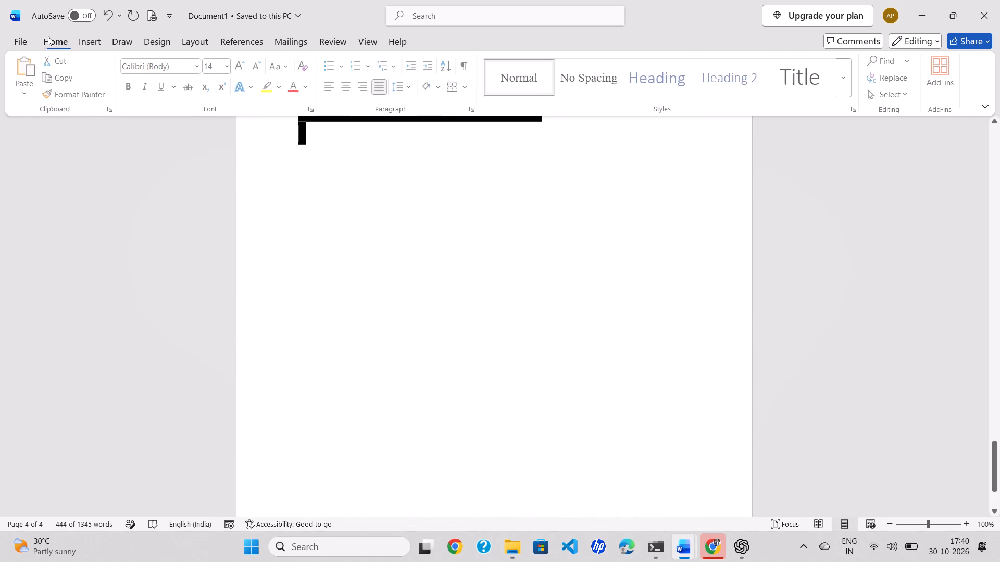
{"action": "left_click", "coordinate": [218, 64]}
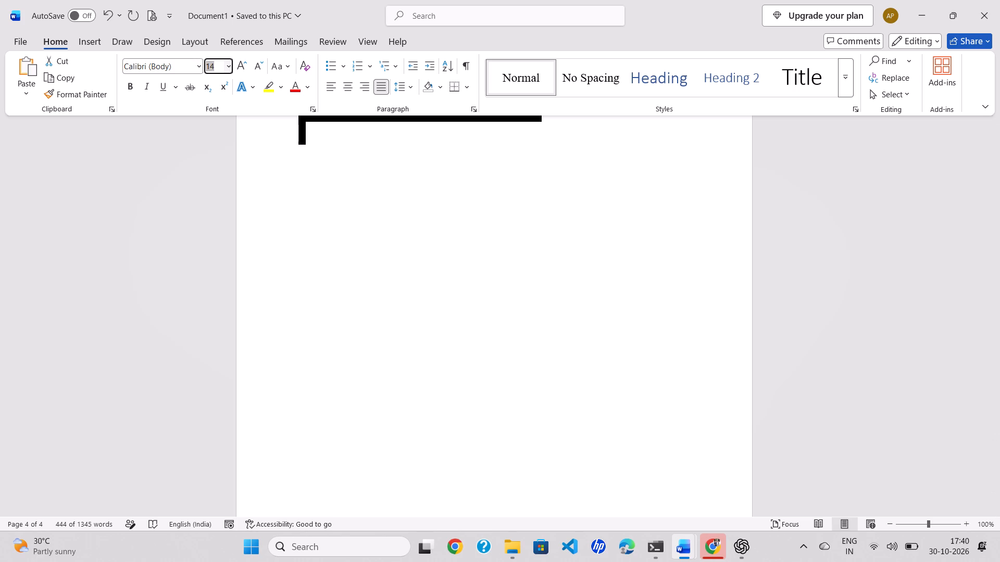
{"action": "type", "text": "10.5"}
{"action": "key", "text": "Return"}
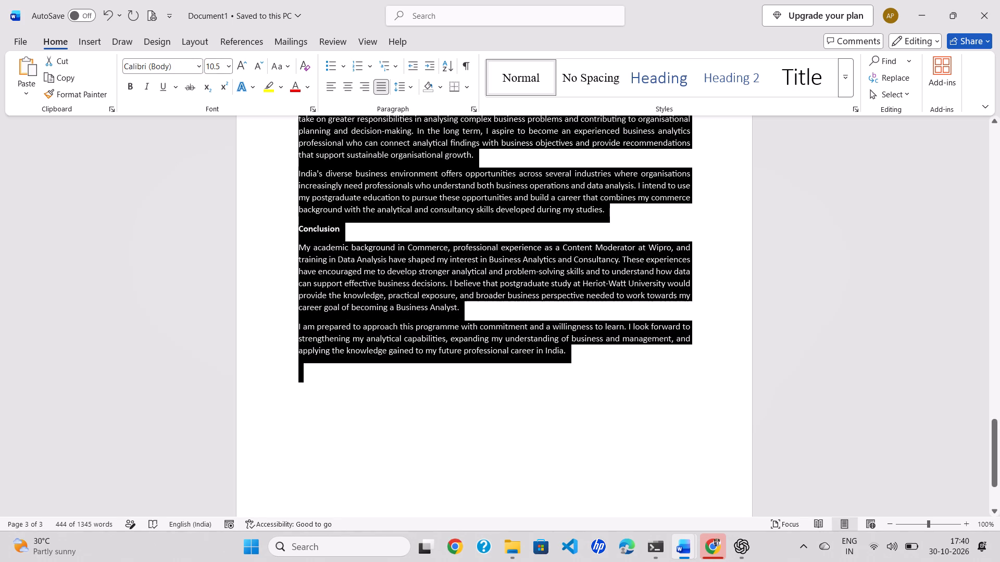
{"action": "left_click", "coordinate": [415, 425]}
Set the font size of all eight section headings, from "Introduction" through "Conclusion", to 12 in a single change.
{"action": "scroll", "coordinate": [415, 425], "scroll_direction": "up", "scroll_amount": 5}
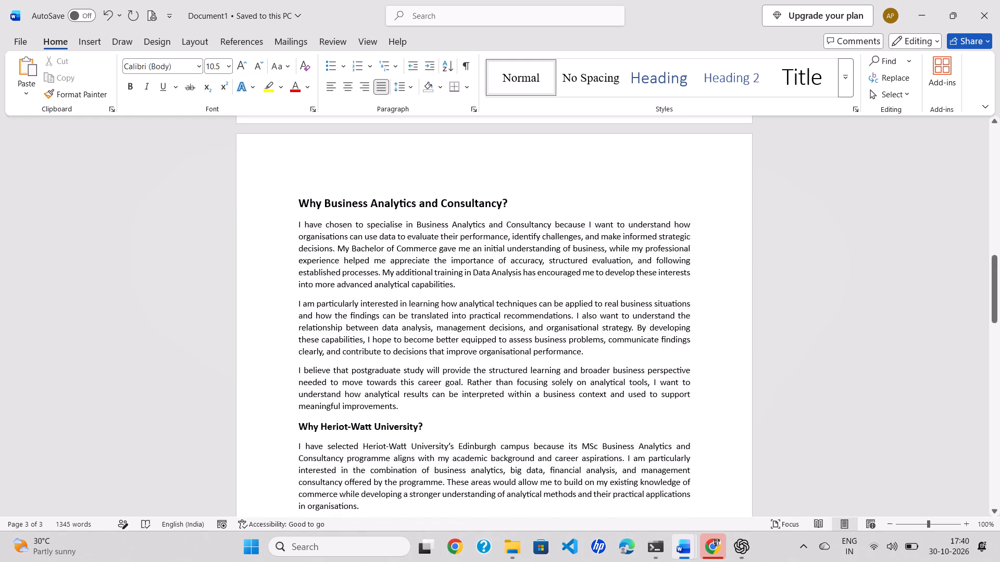
{"action": "scroll", "coordinate": [415, 425], "scroll_direction": "up", "scroll_amount": 7}
{"action": "scroll", "coordinate": [415, 425], "scroll_direction": "down", "scroll_amount": 1}
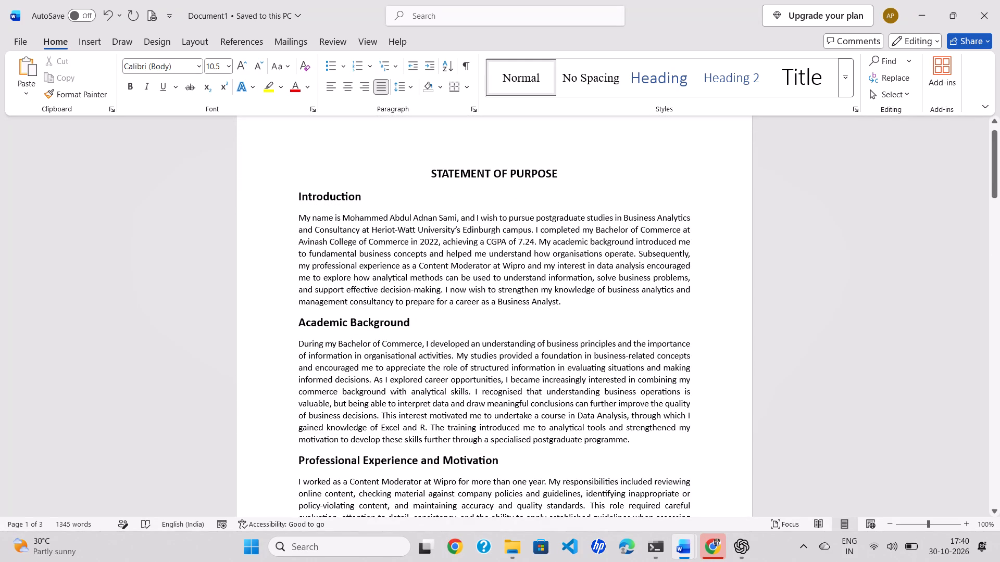
{"action": "left_click_drag", "start_coordinate": [293, 195], "coordinate": [371, 202], "text": "ctrl"}
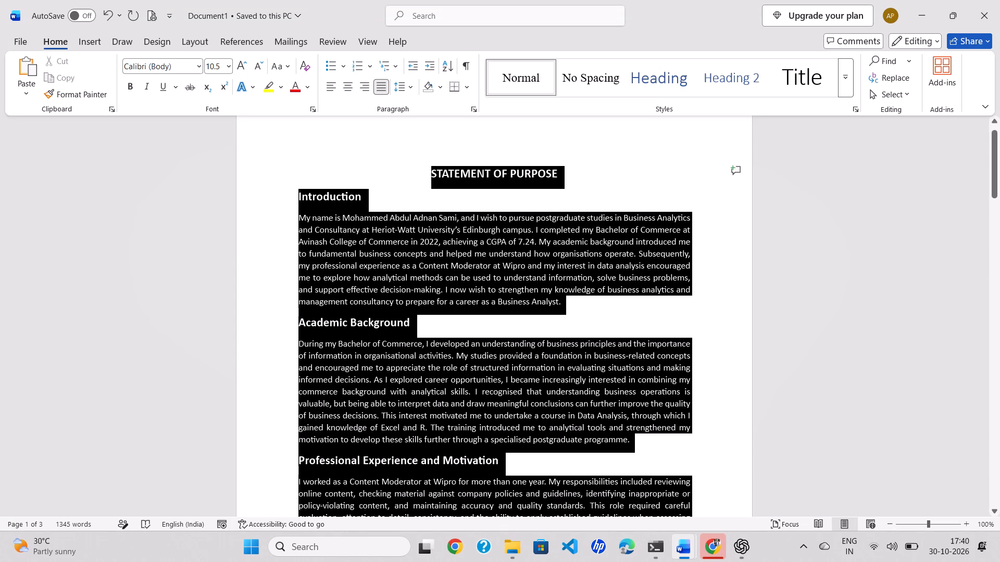
{"action": "left_click_drag", "start_coordinate": [371, 202], "coordinate": [365, 202], "text": "ctrl"}
{"action": "left_click", "coordinate": [365, 202]}
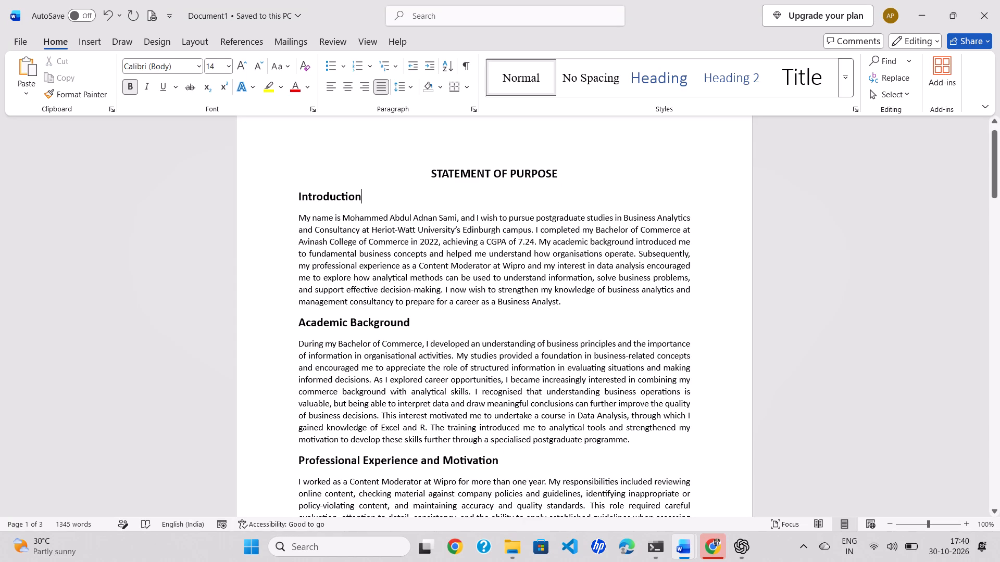
{"action": "left_click_drag", "start_coordinate": [364, 198], "coordinate": [267, 203]}
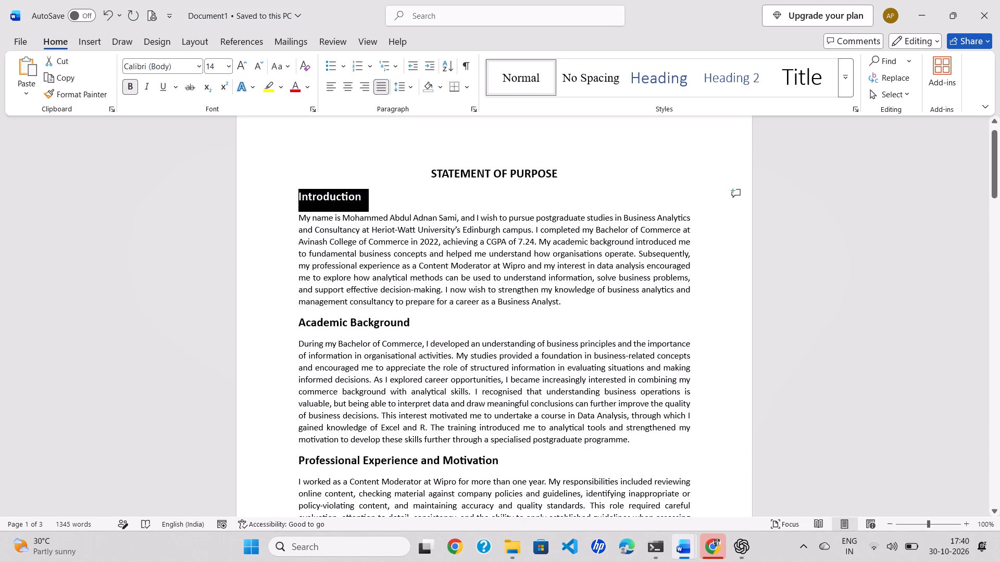
{"action": "left_click_drag", "start_coordinate": [409, 322], "coordinate": [267, 330], "text": "ctrl"}
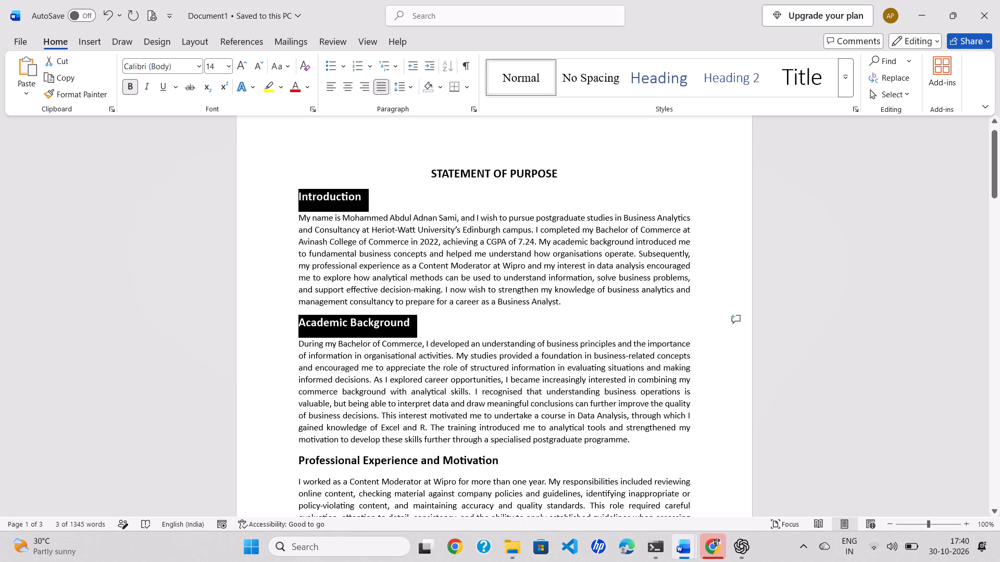
{"action": "left_click_drag", "start_coordinate": [503, 457], "coordinate": [417, 464], "text": "ctrl"}
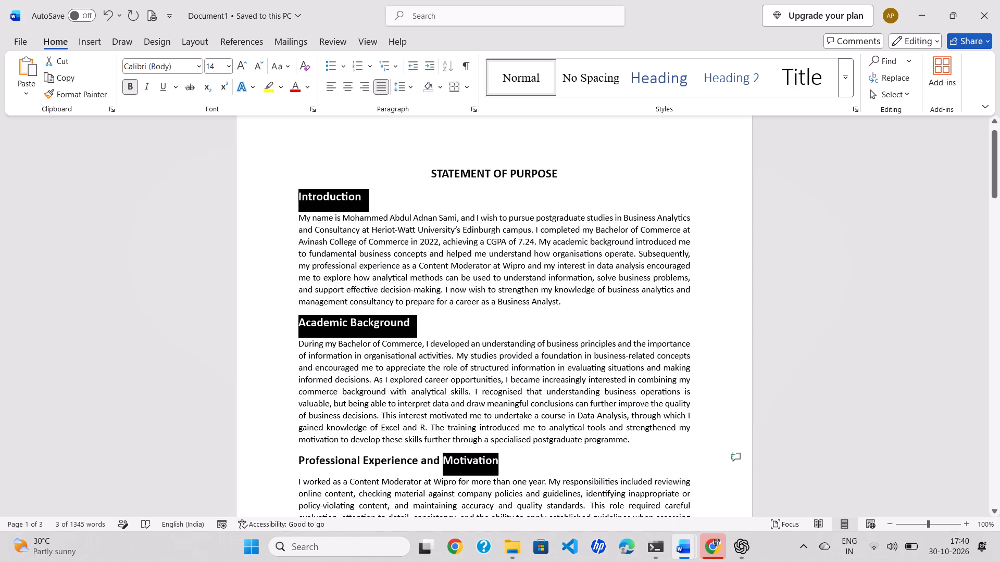
{"action": "left_click_drag", "start_coordinate": [417, 464], "coordinate": [312, 449], "text": "ctrl"}
{"action": "left_click", "coordinate": [492, 461], "text": "ctrl"}
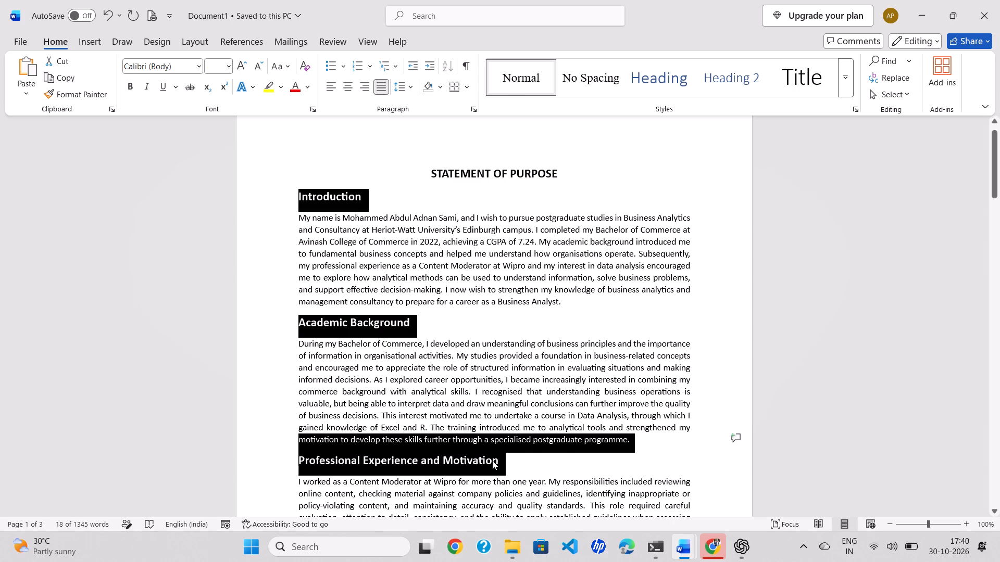
{"action": "left_click_drag", "start_coordinate": [511, 462], "coordinate": [293, 468], "text": "ctrl"}
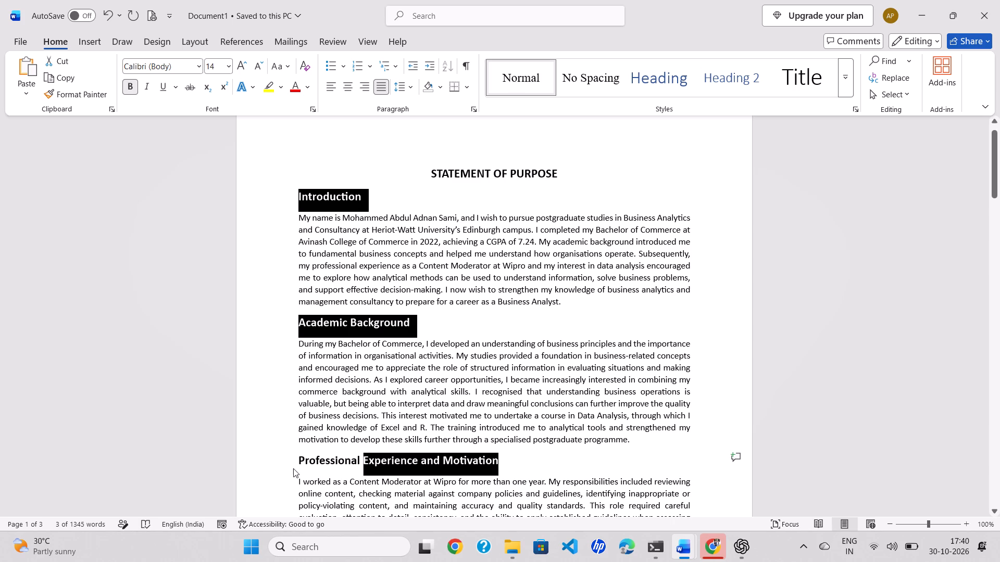
{"action": "scroll", "coordinate": [530, 427], "scroll_direction": "down", "scroll_amount": 5, "text": "ctrl"}
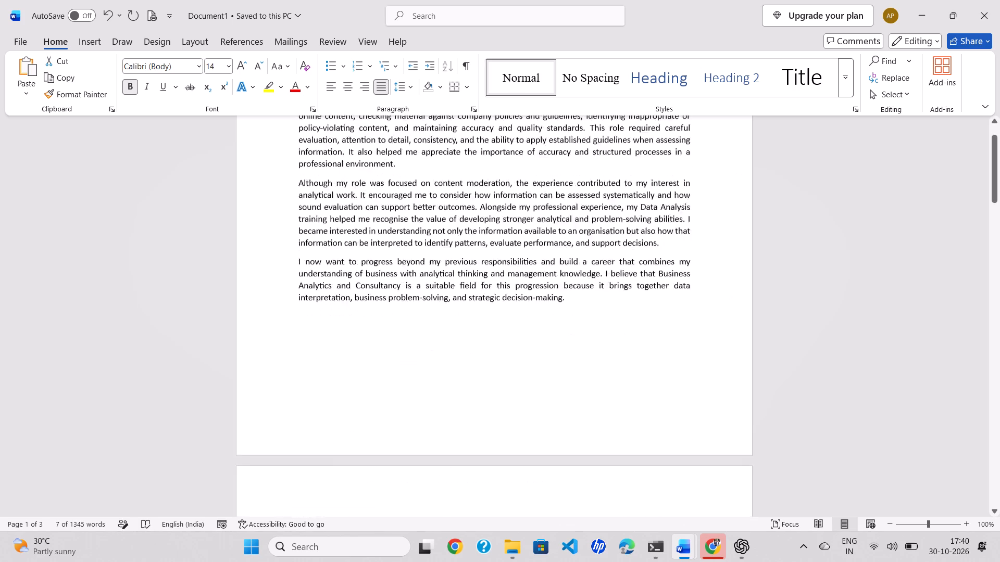
{"action": "scroll", "coordinate": [530, 427], "scroll_direction": "down", "scroll_amount": 3, "text": "ctrl"}
{"action": "left_click_drag", "start_coordinate": [513, 319], "coordinate": [326, 320], "text": "ctrl"}
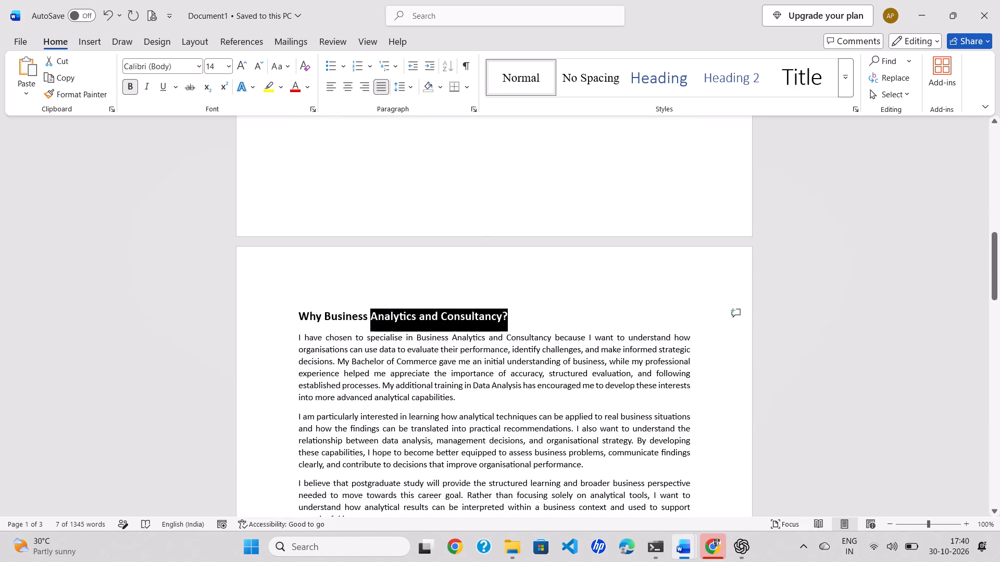
{"action": "left_click_drag", "start_coordinate": [326, 320], "coordinate": [270, 323], "text": "ctrl"}
{"action": "scroll", "coordinate": [501, 401], "scroll_direction": "down", "scroll_amount": 3, "text": "ctrl"}
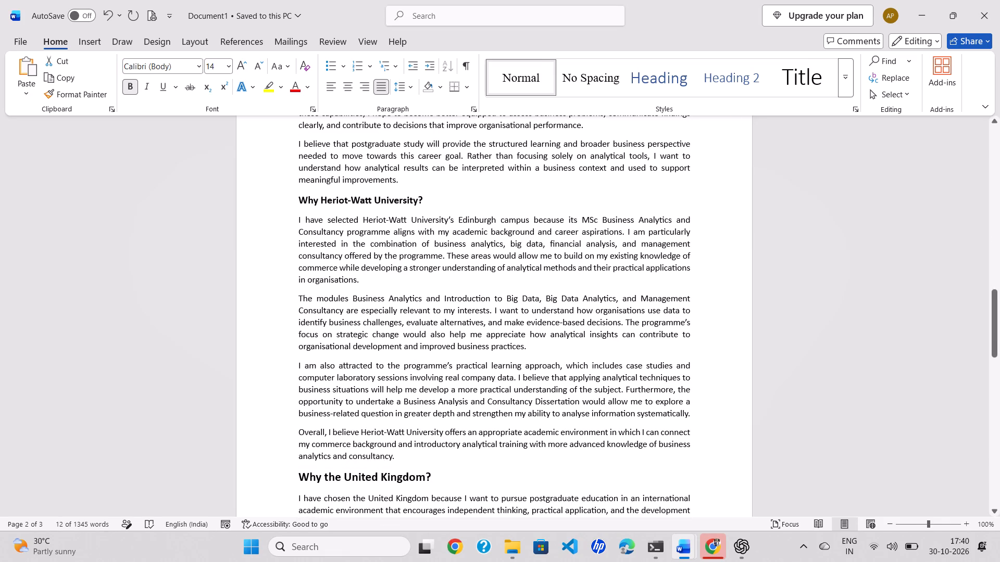
{"action": "left_click_drag", "start_coordinate": [431, 198], "coordinate": [272, 192], "text": "ctrl"}
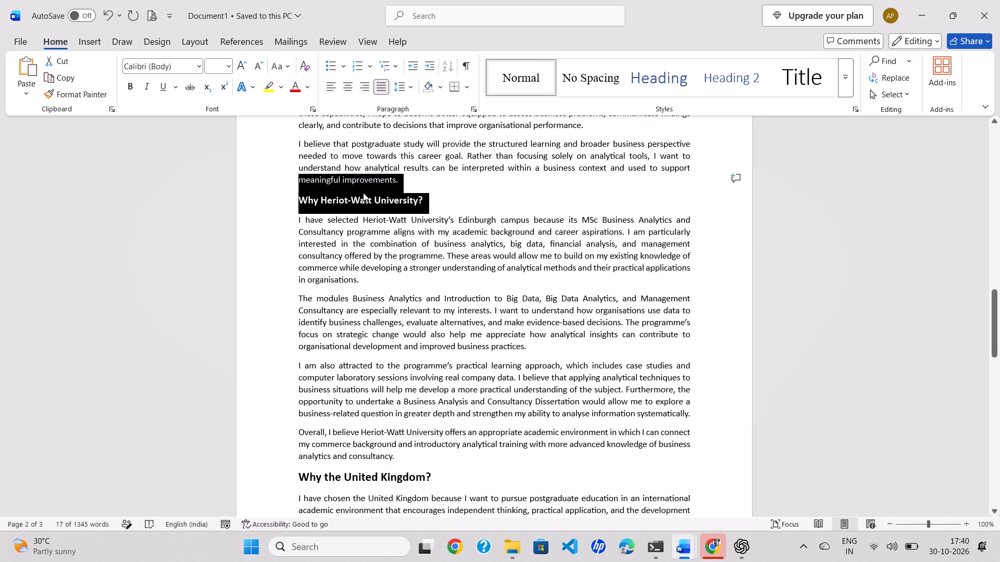
{"action": "left_click", "coordinate": [447, 197], "text": "ctrl"}
{"action": "left_click_drag", "start_coordinate": [425, 197], "coordinate": [288, 196], "text": "ctrl"}
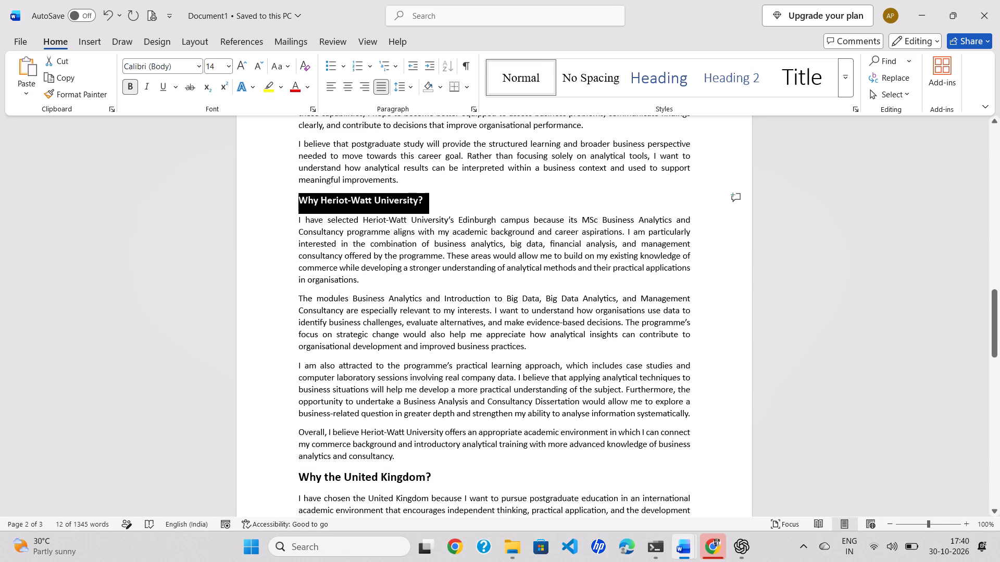
{"action": "left_click_drag", "start_coordinate": [288, 196], "coordinate": [282, 196], "text": "ctrl"}
{"action": "left_click_drag", "start_coordinate": [443, 476], "coordinate": [311, 483], "text": "ctrl"}
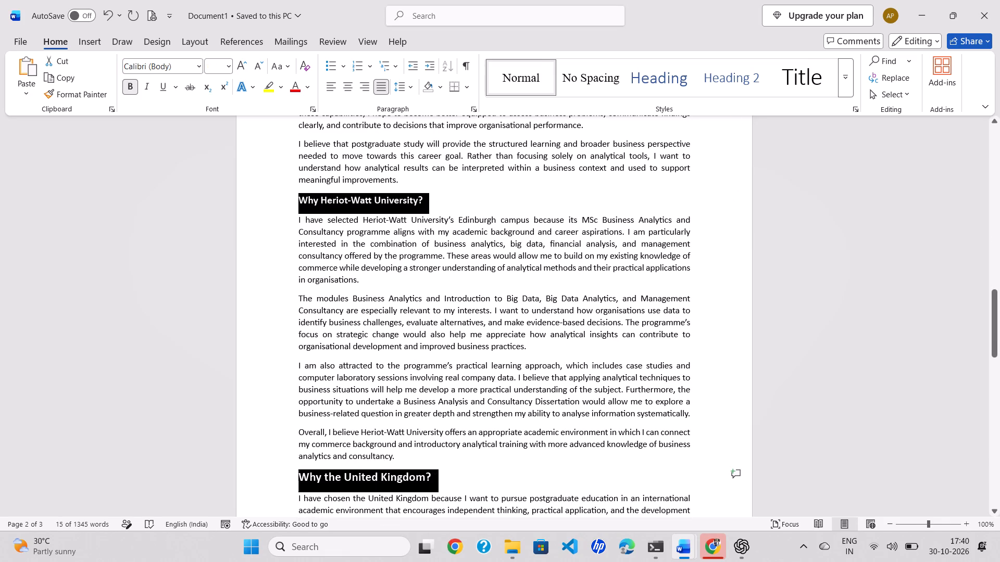
{"action": "left_click_drag", "start_coordinate": [311, 483], "coordinate": [294, 481], "text": "ctrl"}
{"action": "scroll", "coordinate": [507, 403], "scroll_direction": "down", "scroll_amount": 4, "text": "ctrl"}
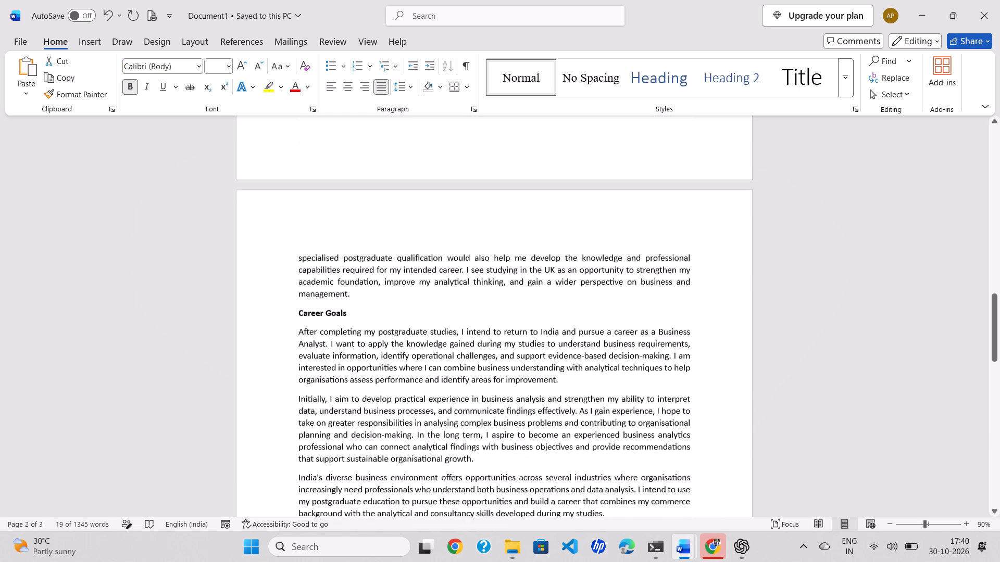
{"action": "scroll", "coordinate": [507, 403], "scroll_direction": "down", "scroll_amount": 1, "text": "ctrl"}
{"action": "left_click_drag", "start_coordinate": [360, 276], "coordinate": [297, 275], "text": "ctrl"}
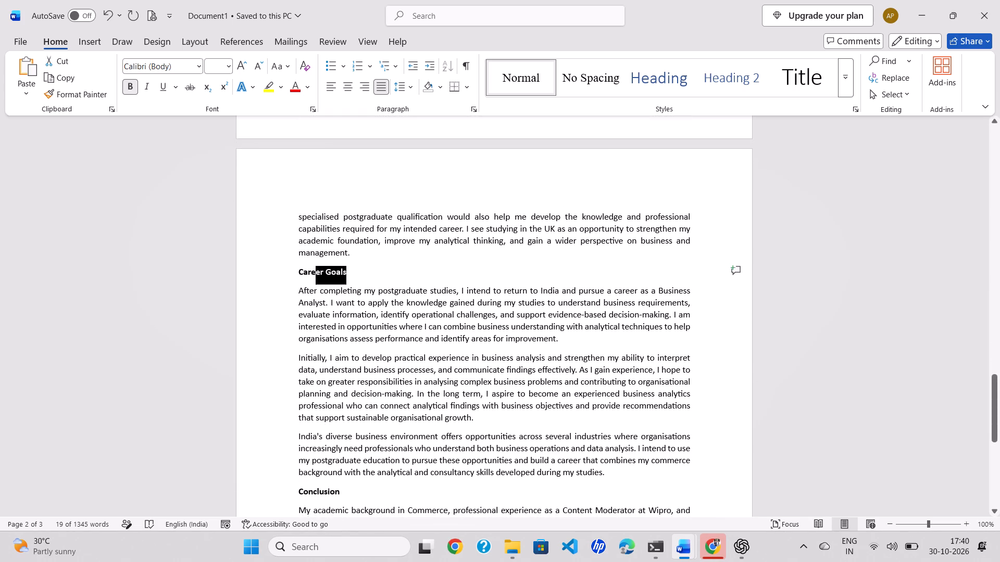
{"action": "left_click_drag", "start_coordinate": [297, 275], "coordinate": [249, 278], "text": "ctrl"}
{"action": "scroll", "coordinate": [381, 503], "scroll_direction": "down", "scroll_amount": 2, "text": "ctrl"}
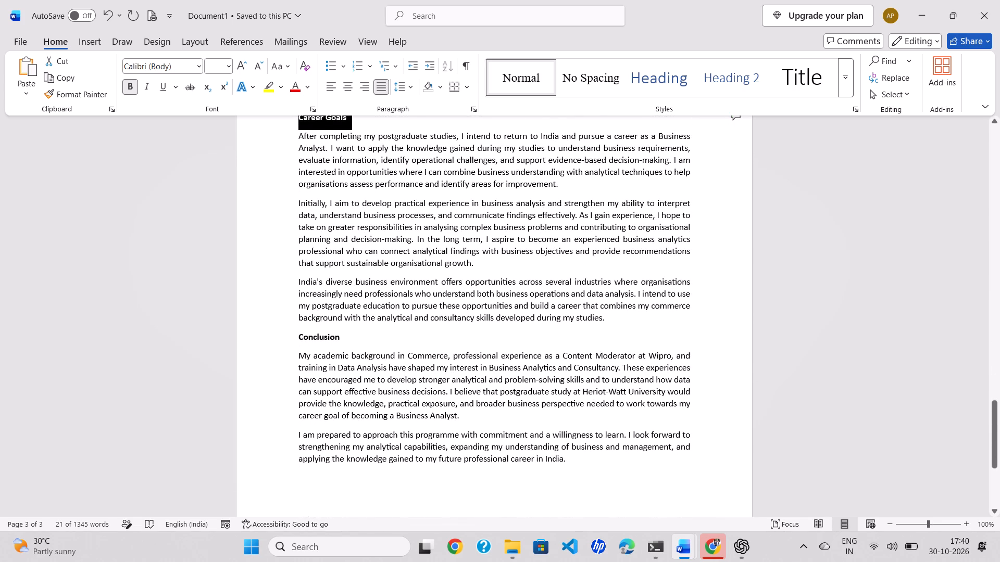
{"action": "left_click_drag", "start_coordinate": [352, 339], "coordinate": [256, 337], "text": "ctrl"}
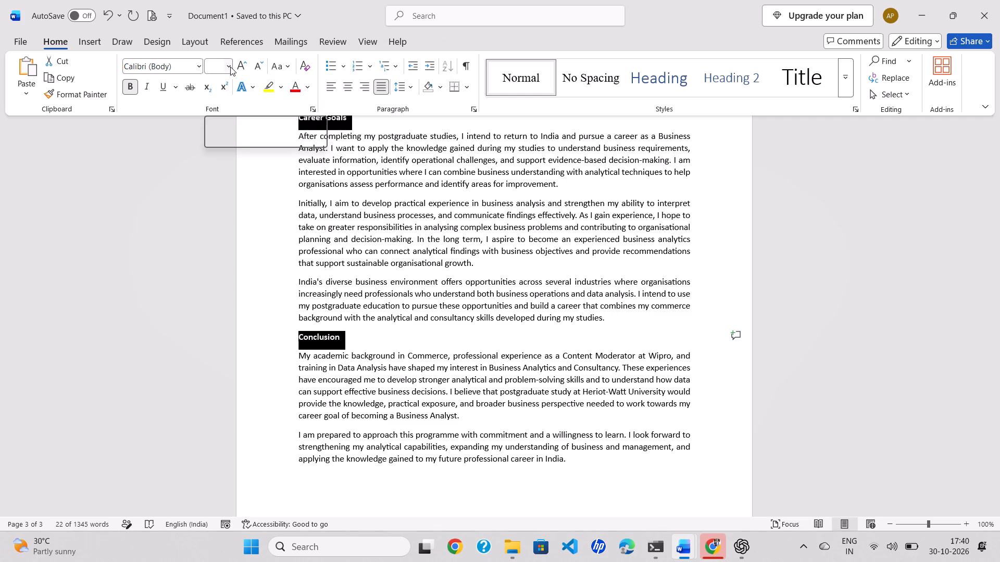
{"action": "left_click", "coordinate": [211, 67]}
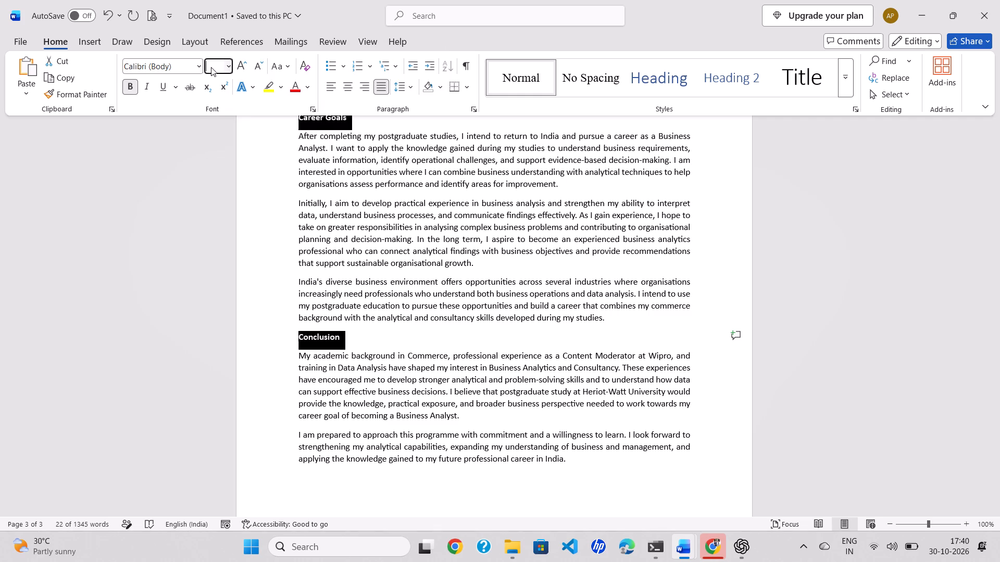
{"action": "type", "text": "12"}
{"action": "key", "text": "Return"}
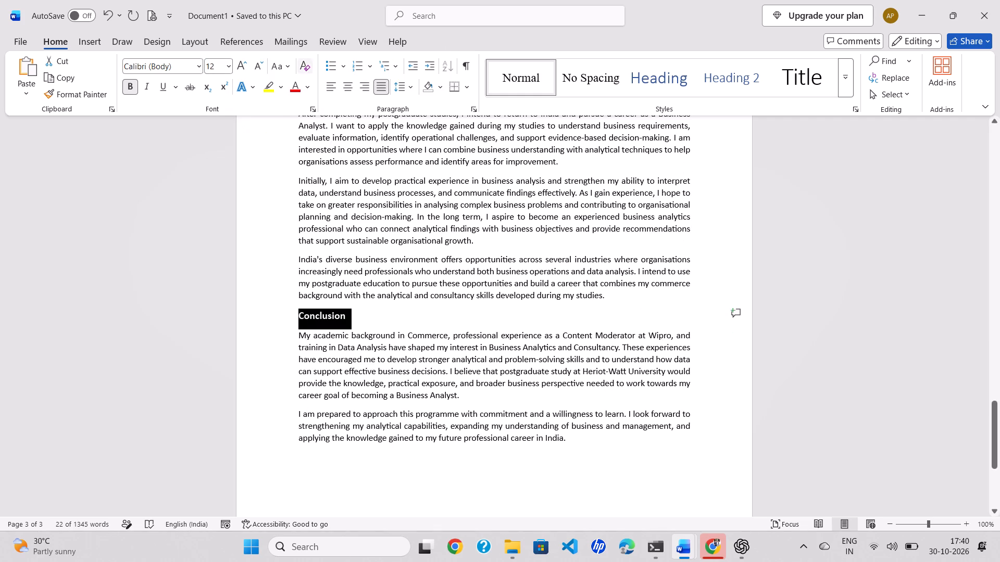
{"action": "left_click", "coordinate": [516, 503]}
Add a blank line above the heading "Why Business Analytics and Consultancy?" to push it onto the second page.
{"action": "scroll", "coordinate": [516, 503], "scroll_direction": "up", "scroll_amount": 7}
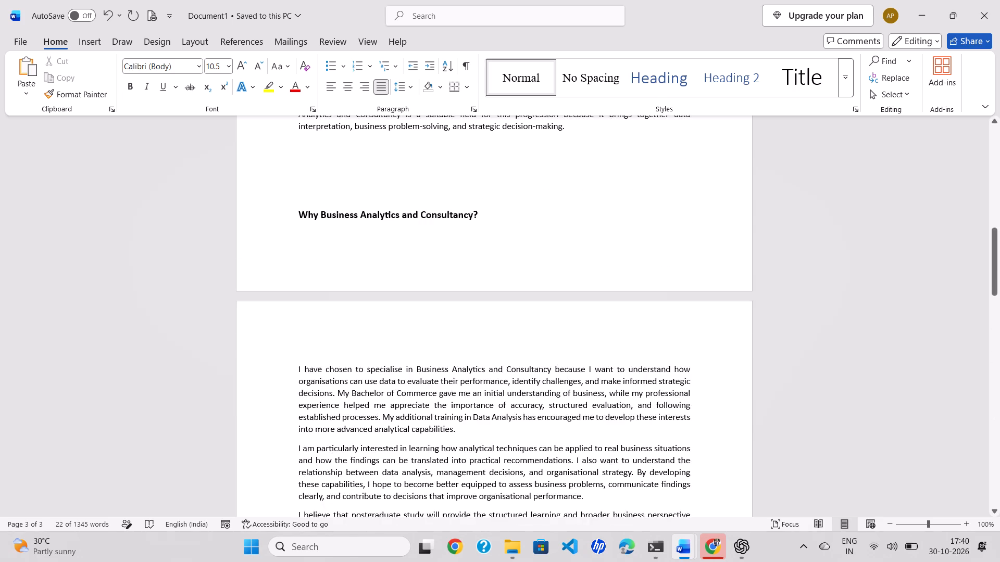
{"action": "scroll", "coordinate": [516, 503], "scroll_direction": "up", "scroll_amount": 2}
{"action": "scroll", "coordinate": [516, 503], "scroll_direction": "down", "scroll_amount": 3}
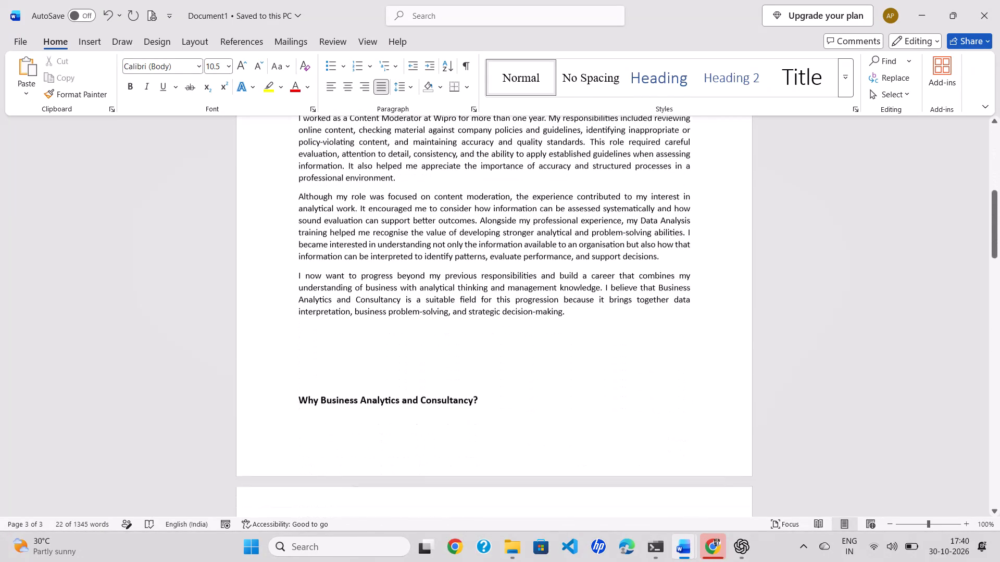
{"action": "left_click", "coordinate": [392, 366]}
{"action": "key", "text": "Return"}
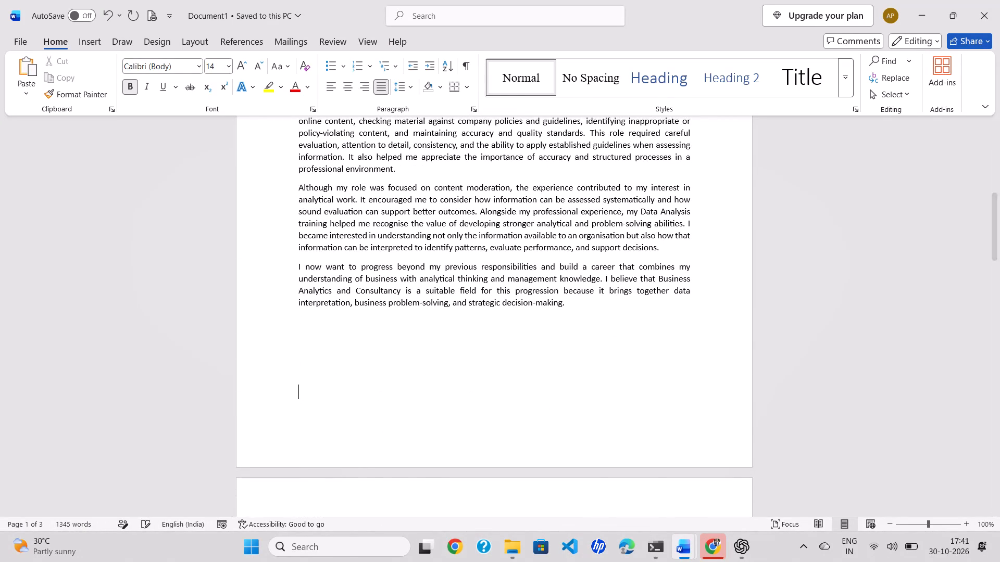
Start a new paragraph at "A specialised postgraduate qualification" in the "Why the United Kingdom?" section.
{"action": "scroll", "coordinate": [392, 366], "scroll_direction": "down", "scroll_amount": 2}
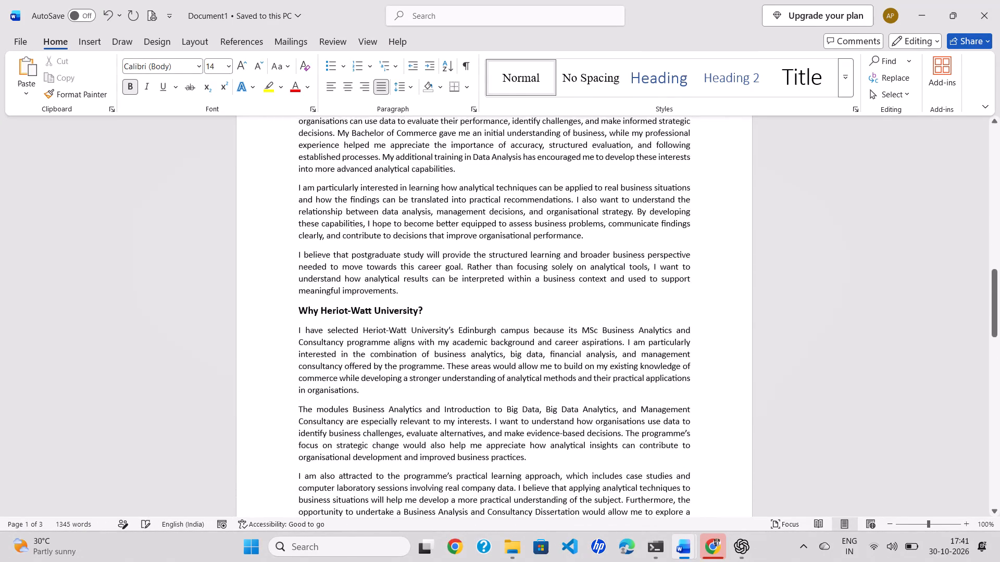
{"action": "scroll", "coordinate": [392, 366], "scroll_direction": "down", "scroll_amount": 2}
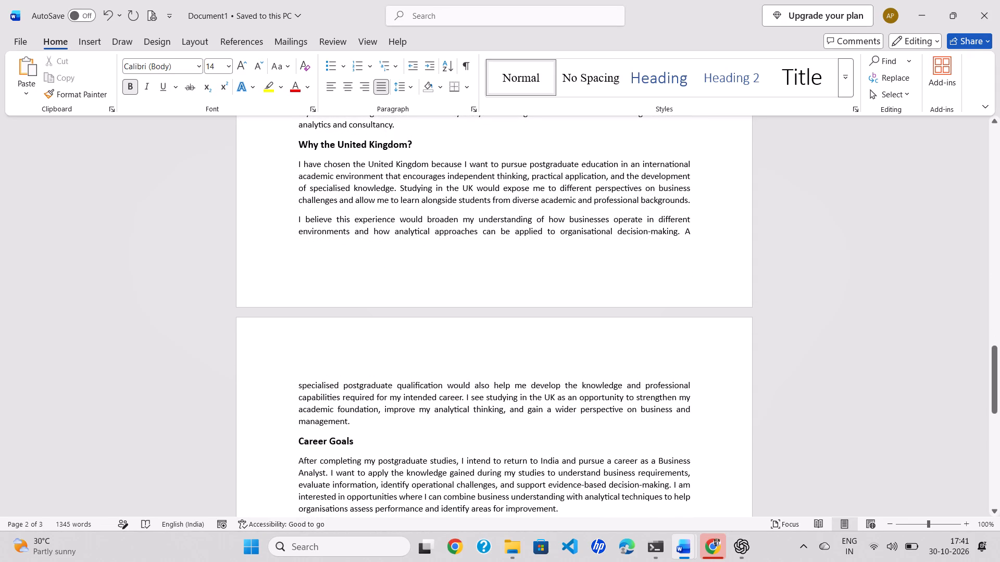
{"action": "left_click", "coordinate": [682, 232]}
{"action": "key", "text": "Right"}
{"action": "key", "text": "Return"}
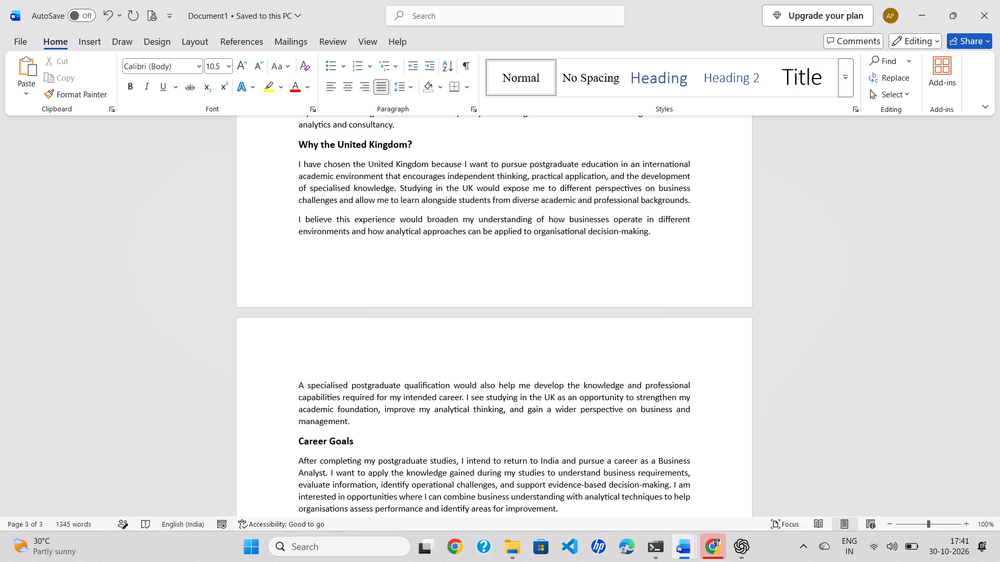
Review the rest of the document and insert a blank line between the title "STATEMENT OF PURPOSE" and the heading "Introduction".
{"action": "scroll", "coordinate": [796, 250], "scroll_direction": "down", "scroll_amount": 1}
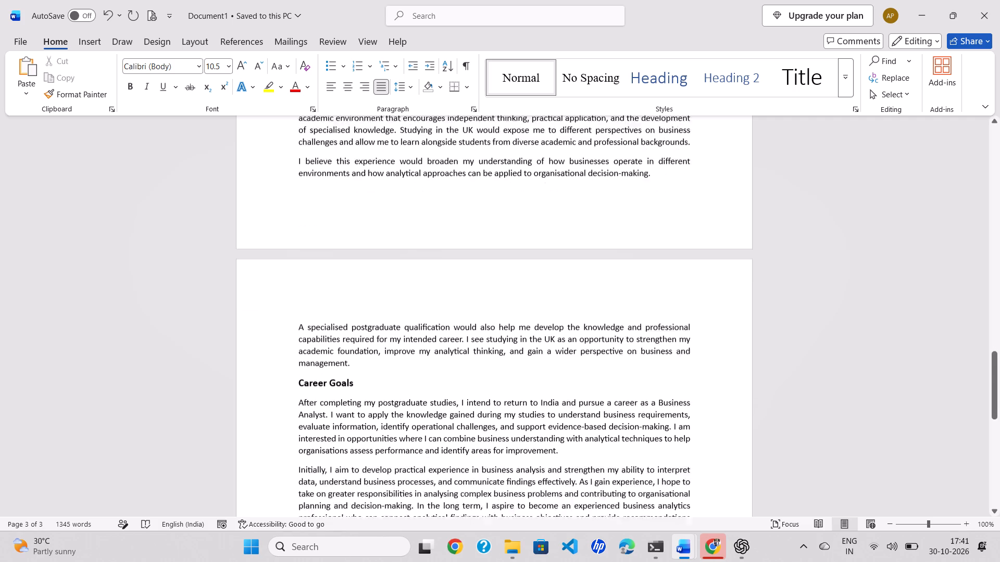
{"action": "scroll", "coordinate": [796, 250], "scroll_direction": "down", "scroll_amount": 3}
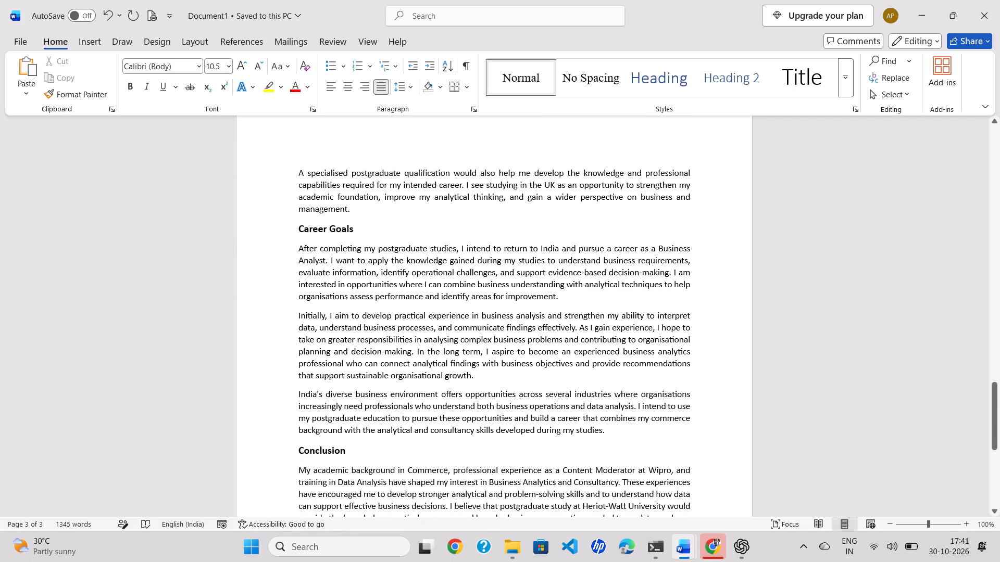
{"action": "scroll", "coordinate": [796, 250], "scroll_direction": "down", "scroll_amount": 3}
{"action": "scroll", "coordinate": [796, 250], "scroll_direction": "up", "scroll_amount": 4}
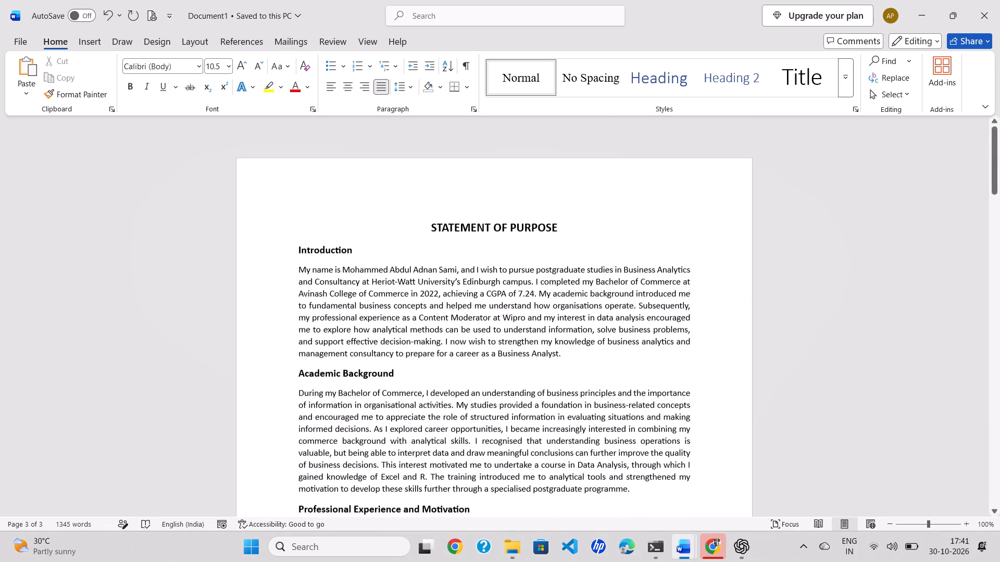
{"action": "left_click", "coordinate": [594, 196]}
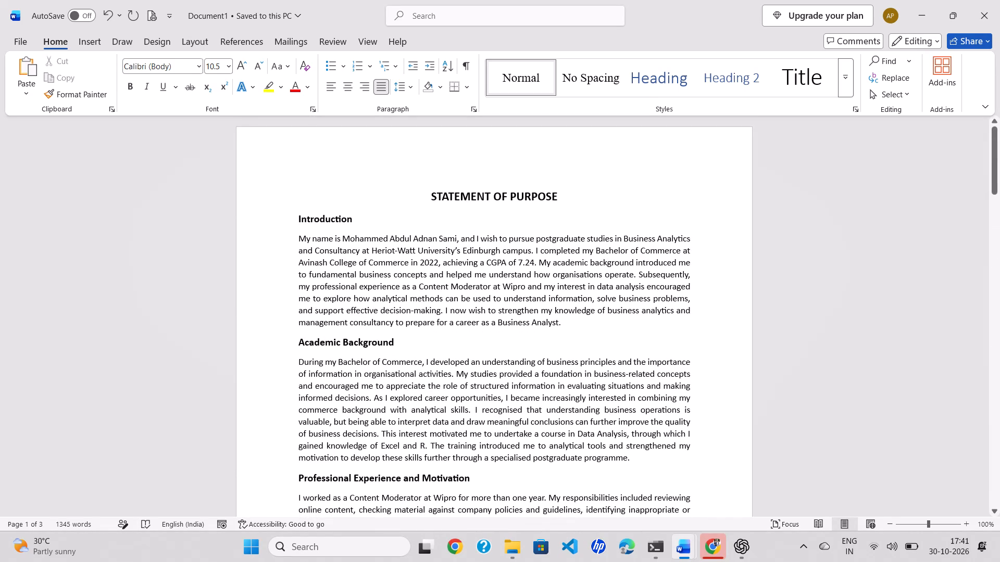
{"action": "key", "text": "Return"}
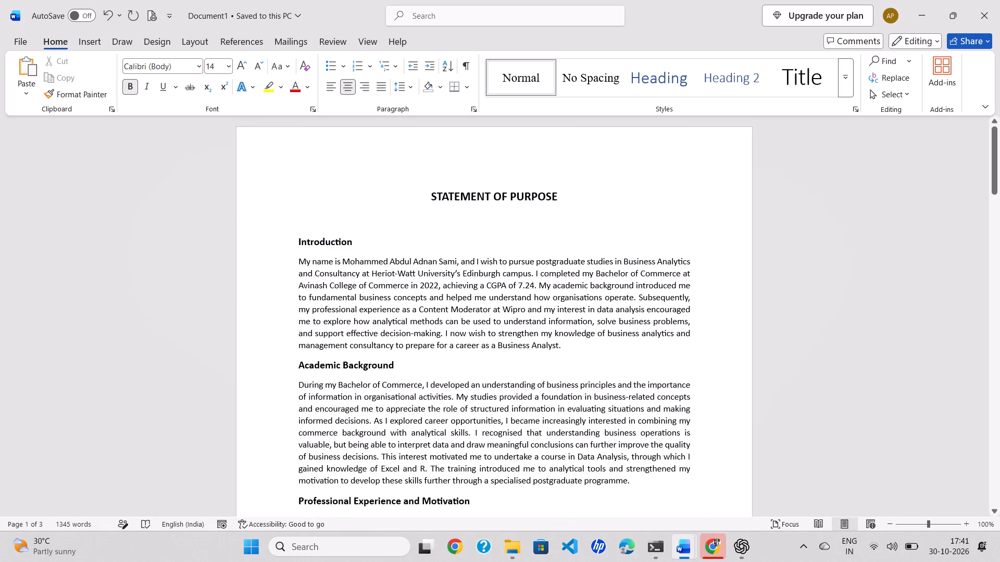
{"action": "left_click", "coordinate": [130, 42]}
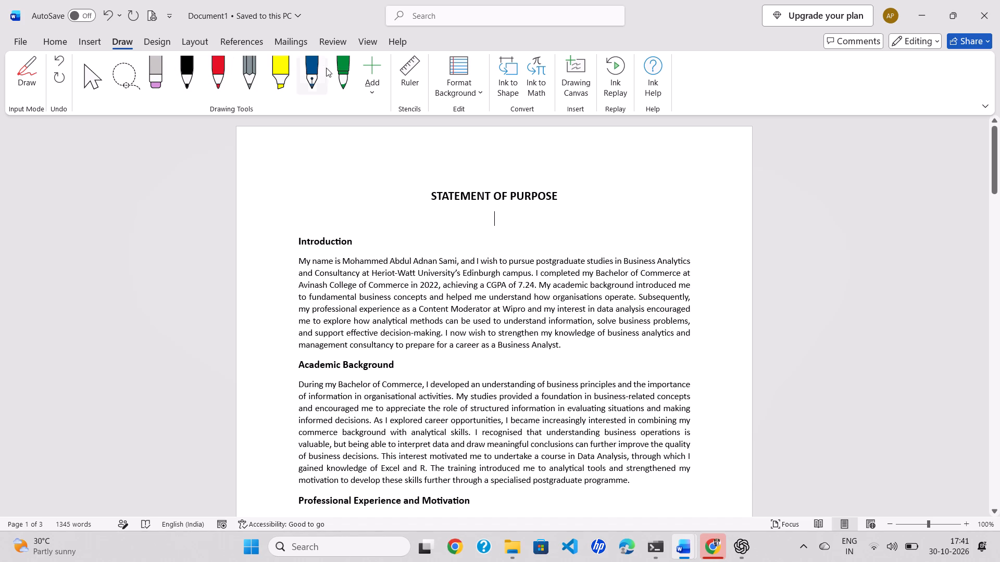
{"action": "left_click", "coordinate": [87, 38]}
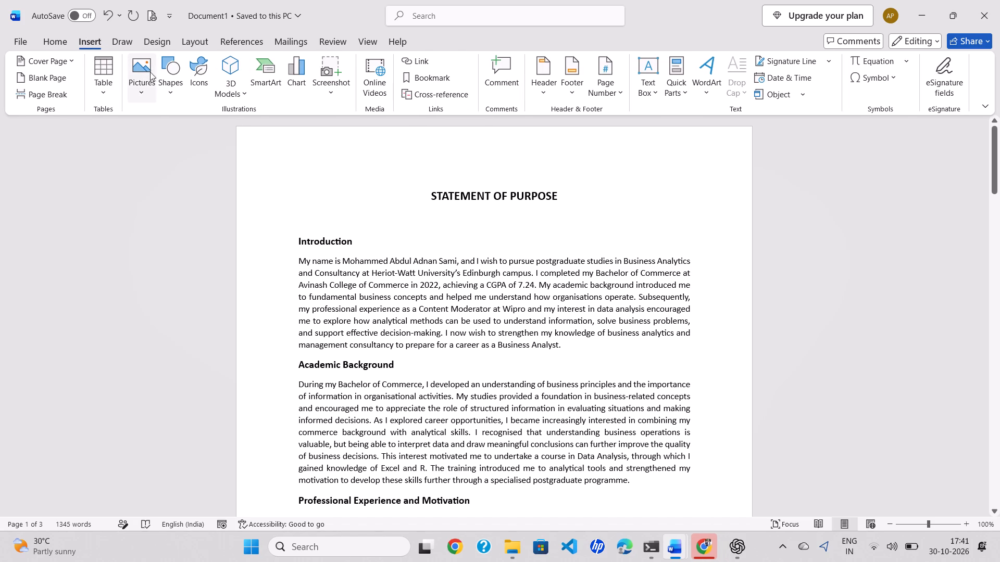
Review the layout of the whole statement, from the "Introduction" heading on the first page to the end of "Conclusion".
{"action": "left_click", "coordinate": [581, 245]}
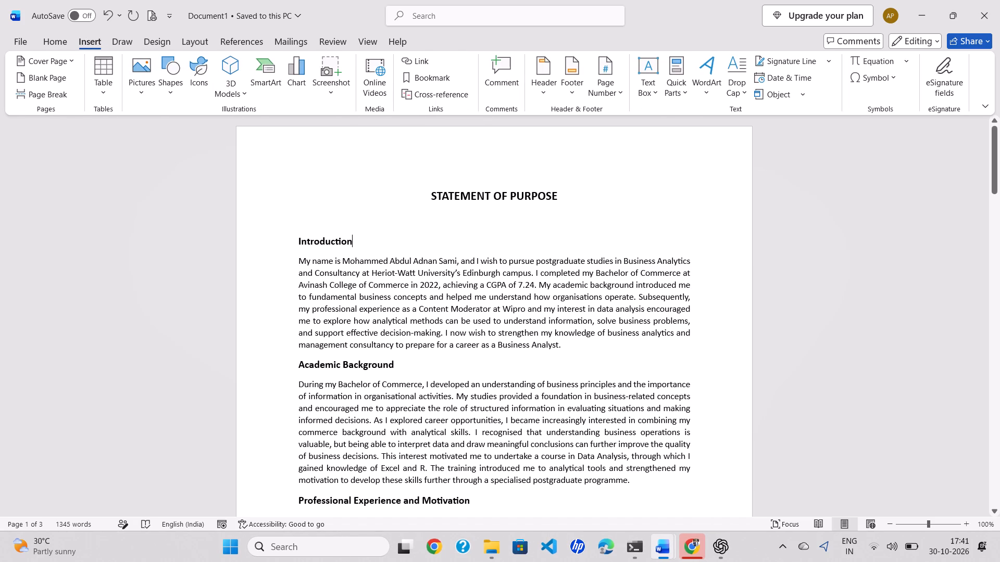
{"action": "scroll", "coordinate": [644, 252], "scroll_direction": "down", "scroll_amount": 3}
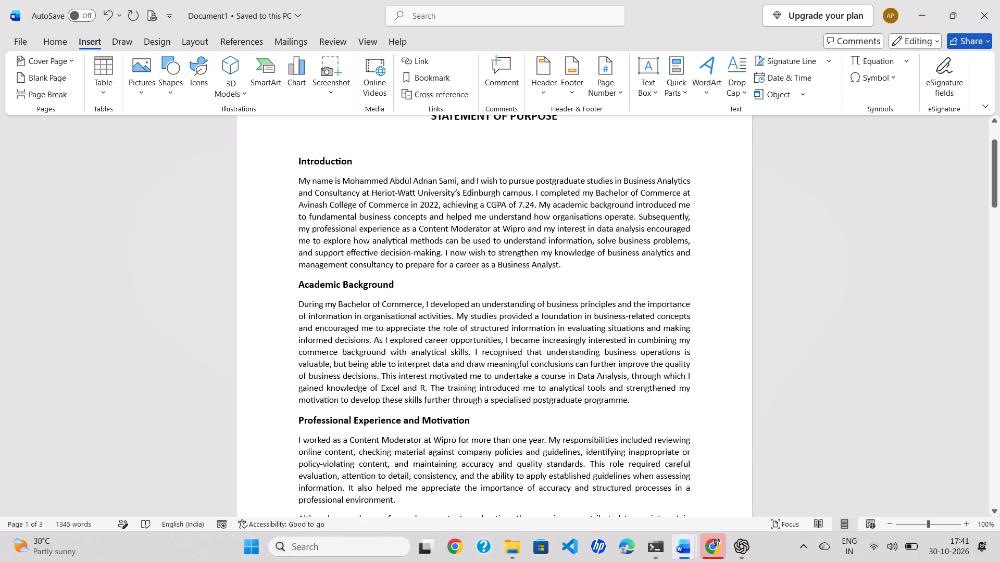
{"action": "scroll", "coordinate": [644, 252], "scroll_direction": "down", "scroll_amount": 2}
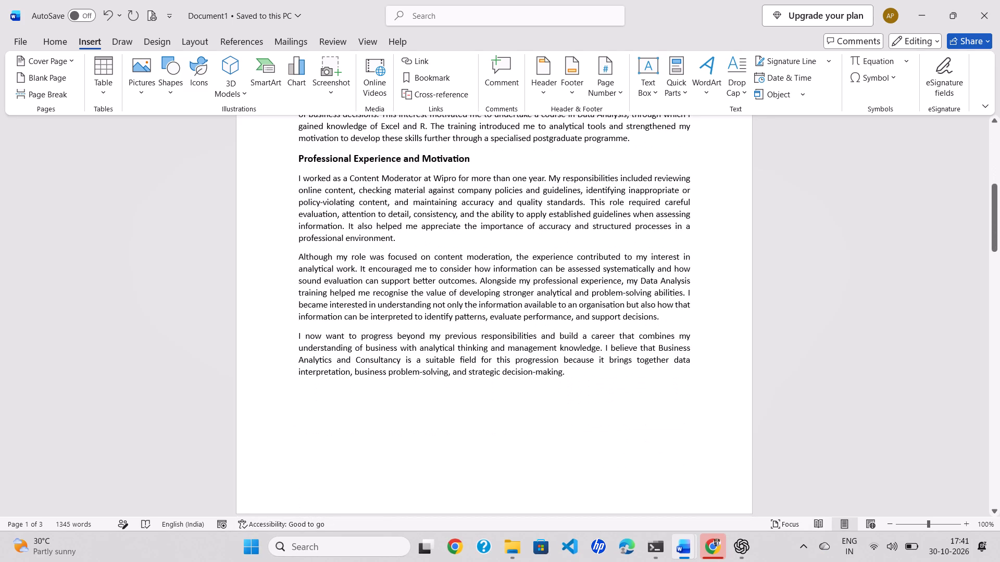
{"action": "scroll", "coordinate": [644, 252], "scroll_direction": "down", "scroll_amount": 4}
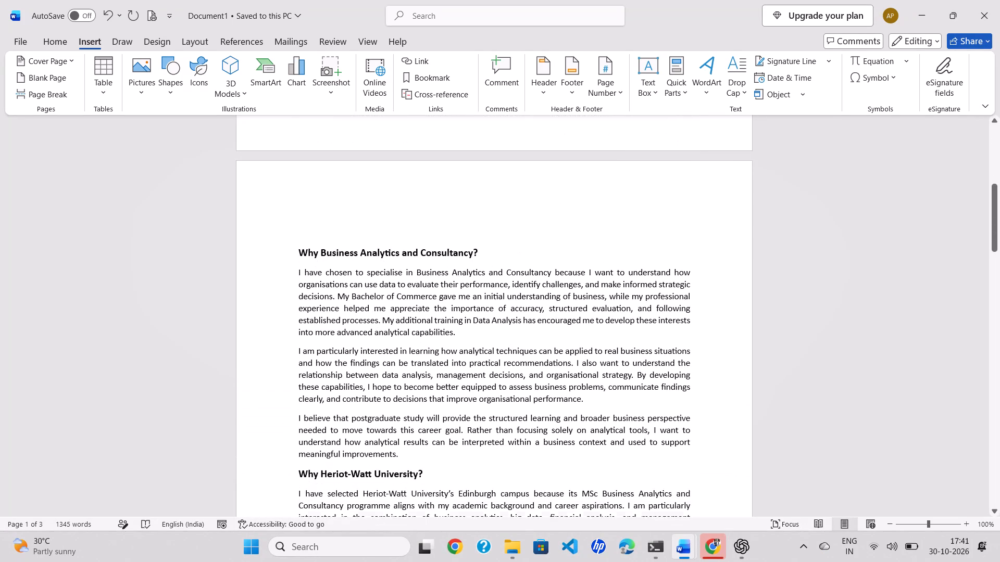
{"action": "scroll", "coordinate": [644, 252], "scroll_direction": "down", "scroll_amount": 4}
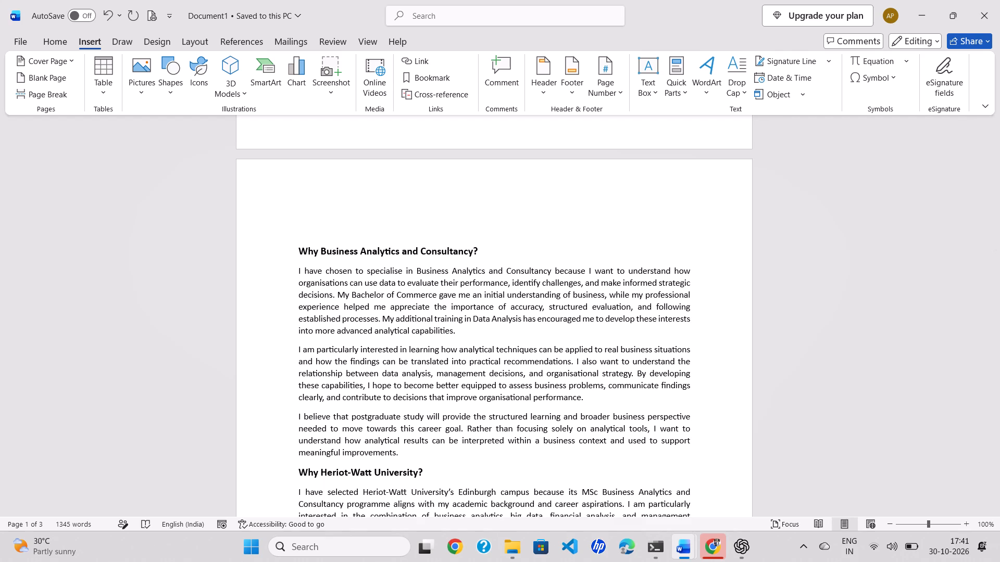
{"action": "scroll", "coordinate": [644, 252], "scroll_direction": "down", "scroll_amount": 2}
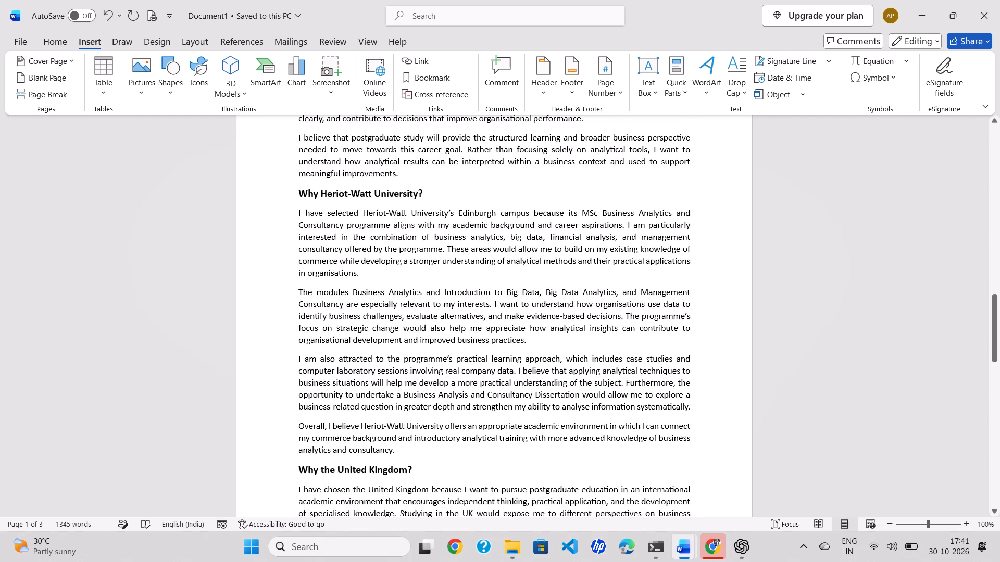
{"action": "scroll", "coordinate": [644, 252], "scroll_direction": "down", "scroll_amount": 3}
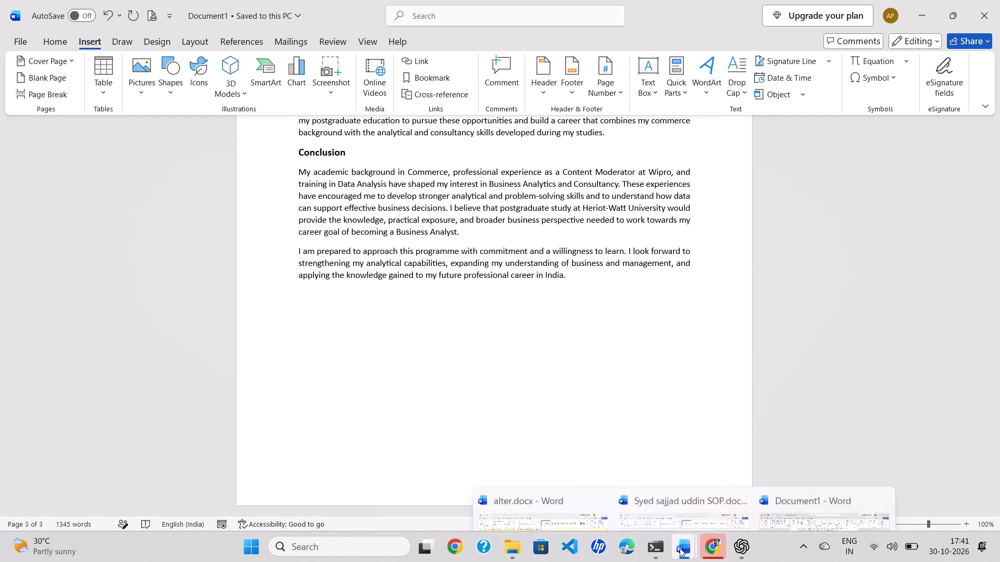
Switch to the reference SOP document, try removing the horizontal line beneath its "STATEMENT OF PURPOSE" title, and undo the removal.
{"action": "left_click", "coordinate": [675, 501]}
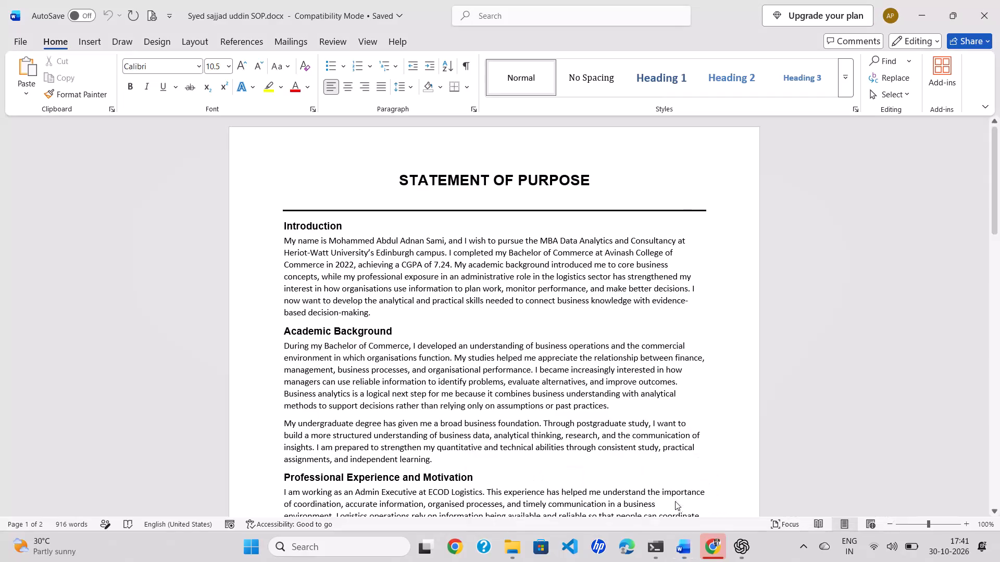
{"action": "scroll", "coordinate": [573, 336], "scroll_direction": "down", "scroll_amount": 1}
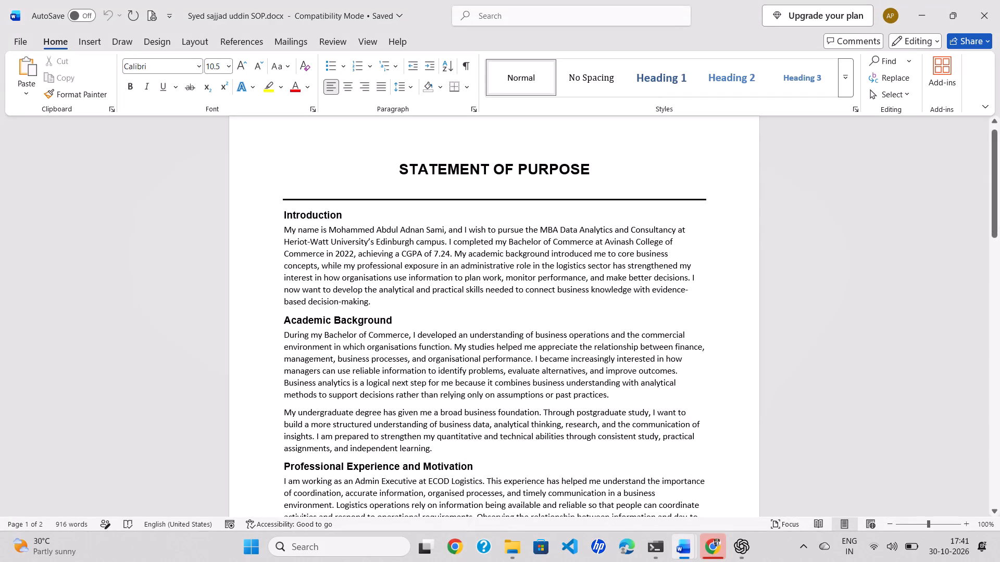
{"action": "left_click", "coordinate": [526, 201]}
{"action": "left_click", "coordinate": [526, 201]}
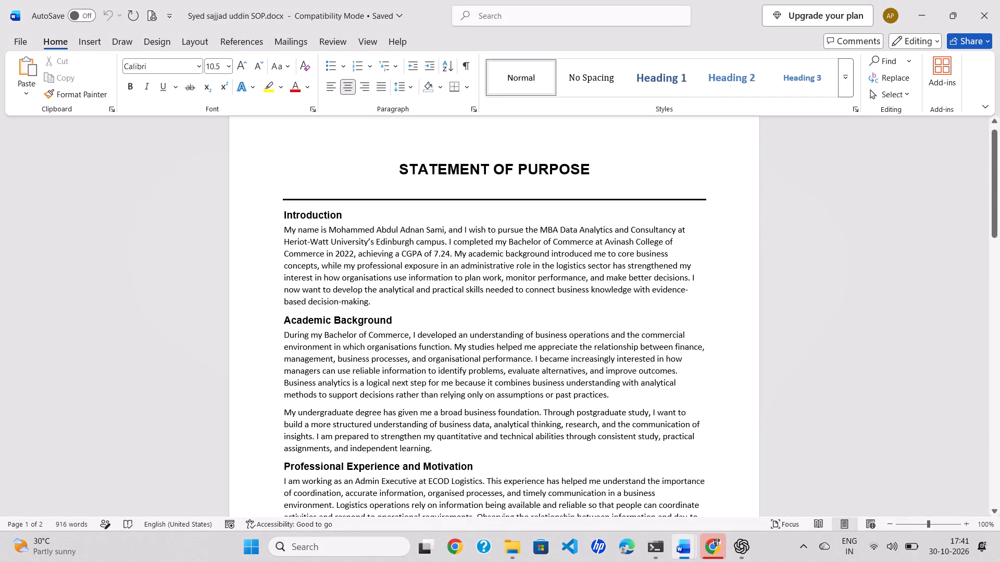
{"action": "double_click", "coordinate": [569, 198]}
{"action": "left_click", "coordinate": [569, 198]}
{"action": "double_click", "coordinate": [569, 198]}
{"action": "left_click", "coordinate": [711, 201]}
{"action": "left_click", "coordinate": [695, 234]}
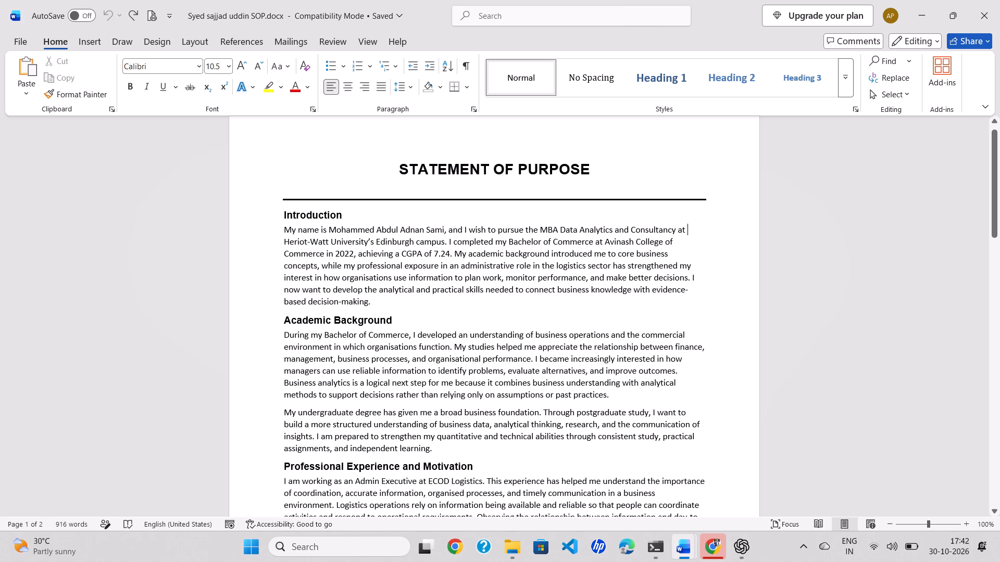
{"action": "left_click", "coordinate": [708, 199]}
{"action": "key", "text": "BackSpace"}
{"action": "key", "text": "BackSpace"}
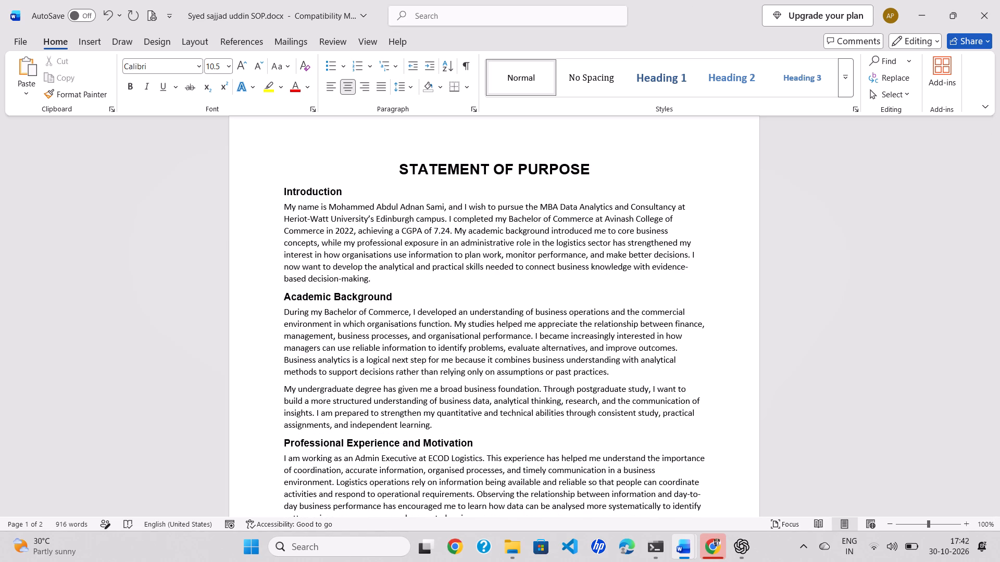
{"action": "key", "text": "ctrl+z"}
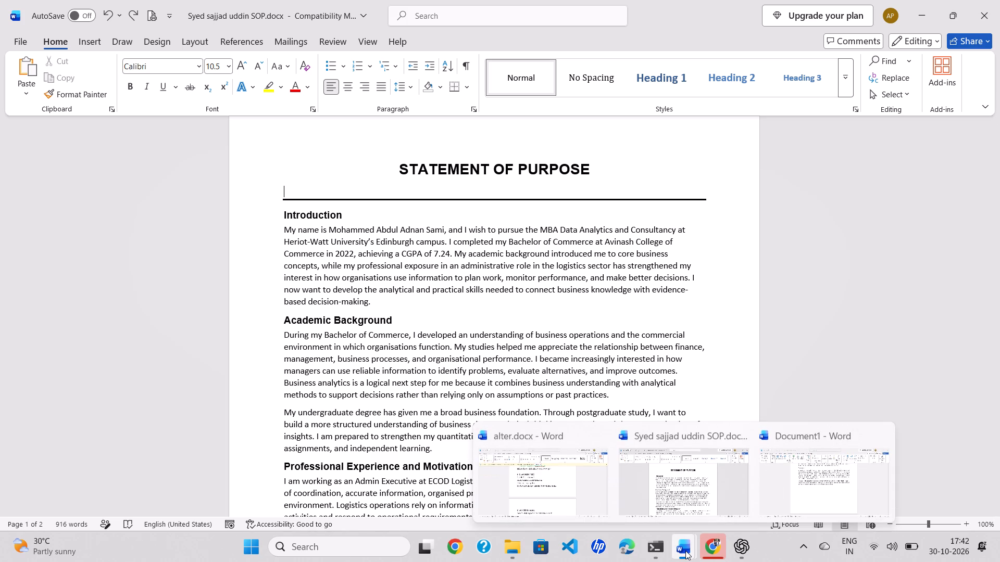
Return to Document1 and place the cursor at the start of the "Introduction" heading on the first page.
{"action": "left_click", "coordinate": [798, 474]}
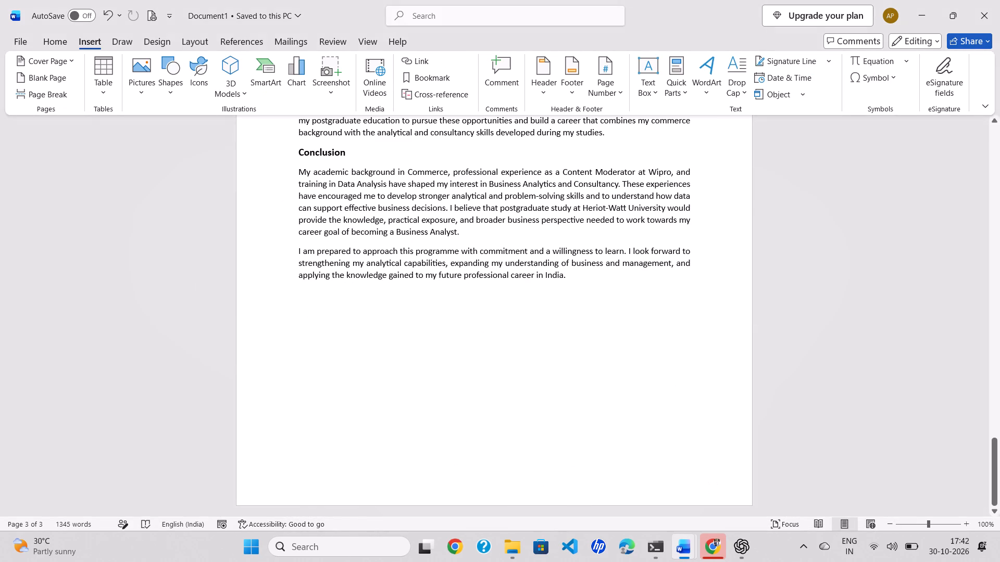
{"action": "scroll", "coordinate": [587, 392], "scroll_direction": "up", "scroll_amount": 10}
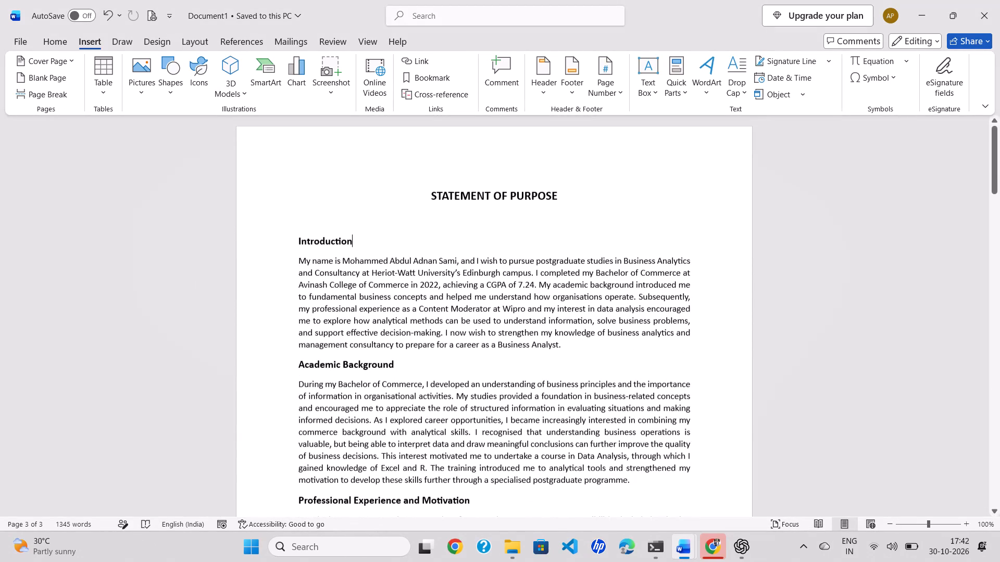
{"action": "left_click", "coordinate": [58, 45]}
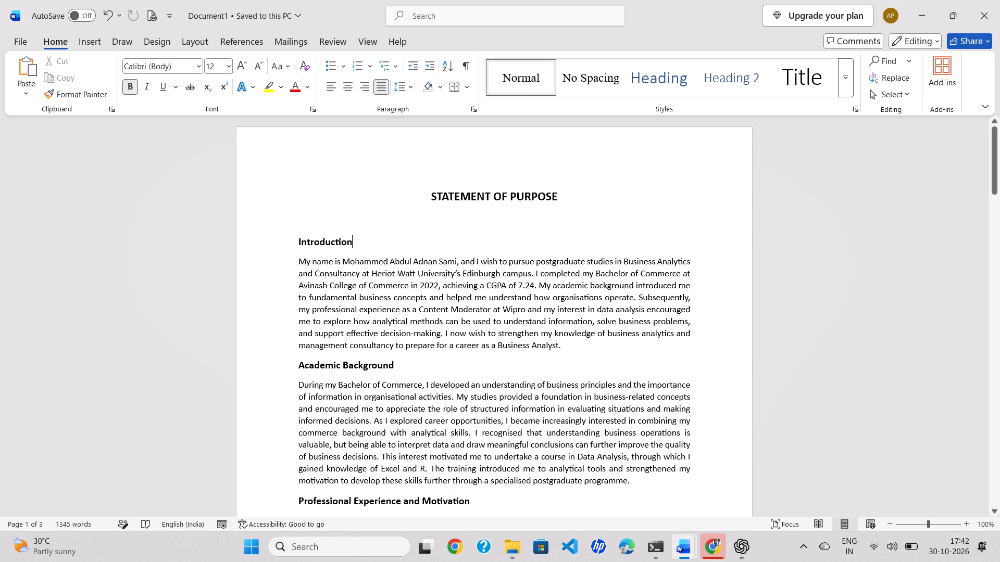
{"action": "key", "text": "Home"}
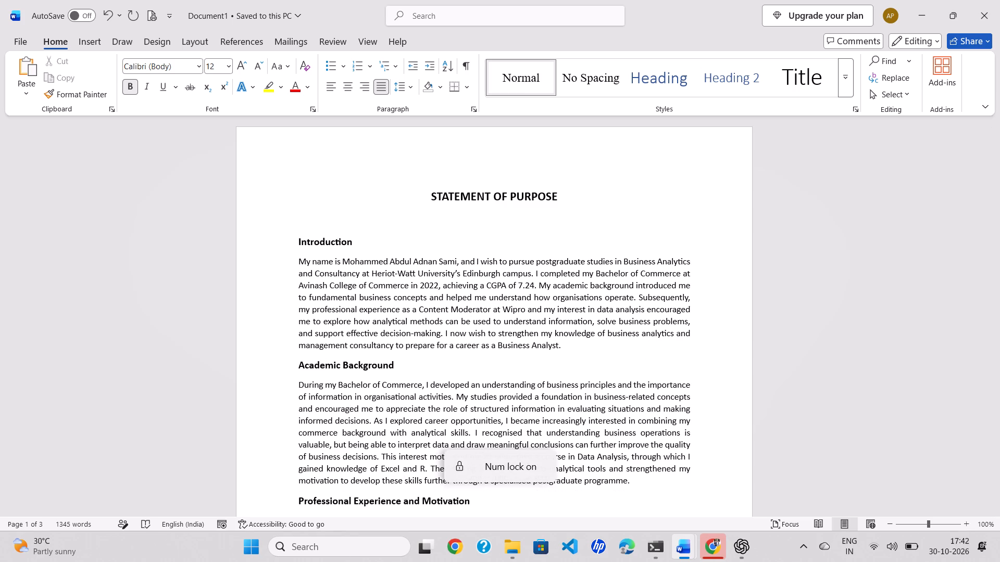
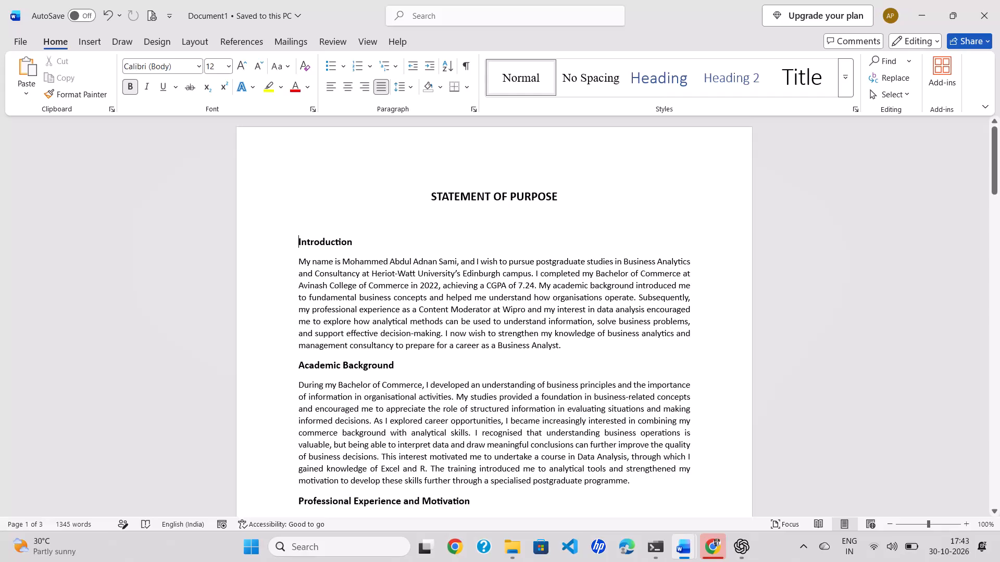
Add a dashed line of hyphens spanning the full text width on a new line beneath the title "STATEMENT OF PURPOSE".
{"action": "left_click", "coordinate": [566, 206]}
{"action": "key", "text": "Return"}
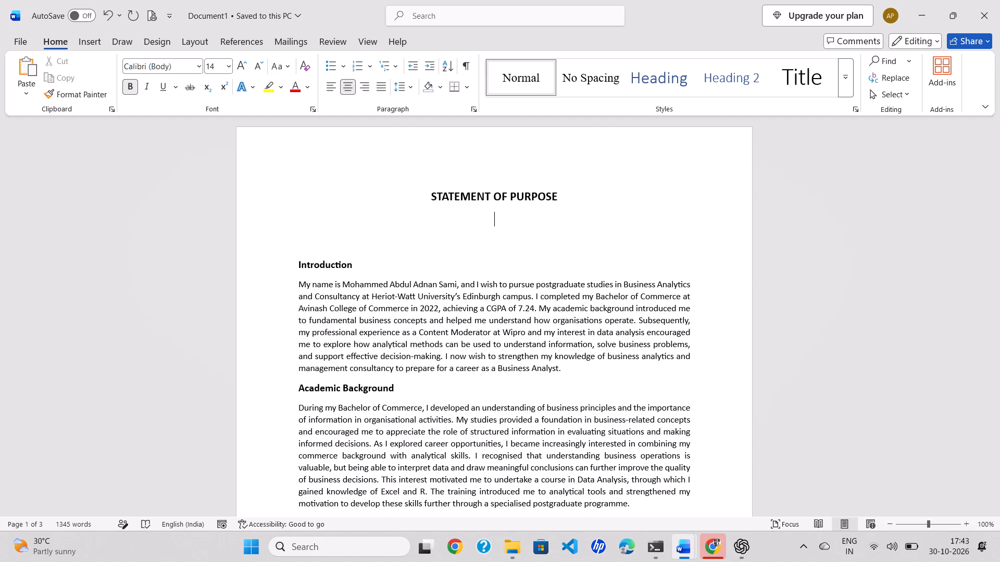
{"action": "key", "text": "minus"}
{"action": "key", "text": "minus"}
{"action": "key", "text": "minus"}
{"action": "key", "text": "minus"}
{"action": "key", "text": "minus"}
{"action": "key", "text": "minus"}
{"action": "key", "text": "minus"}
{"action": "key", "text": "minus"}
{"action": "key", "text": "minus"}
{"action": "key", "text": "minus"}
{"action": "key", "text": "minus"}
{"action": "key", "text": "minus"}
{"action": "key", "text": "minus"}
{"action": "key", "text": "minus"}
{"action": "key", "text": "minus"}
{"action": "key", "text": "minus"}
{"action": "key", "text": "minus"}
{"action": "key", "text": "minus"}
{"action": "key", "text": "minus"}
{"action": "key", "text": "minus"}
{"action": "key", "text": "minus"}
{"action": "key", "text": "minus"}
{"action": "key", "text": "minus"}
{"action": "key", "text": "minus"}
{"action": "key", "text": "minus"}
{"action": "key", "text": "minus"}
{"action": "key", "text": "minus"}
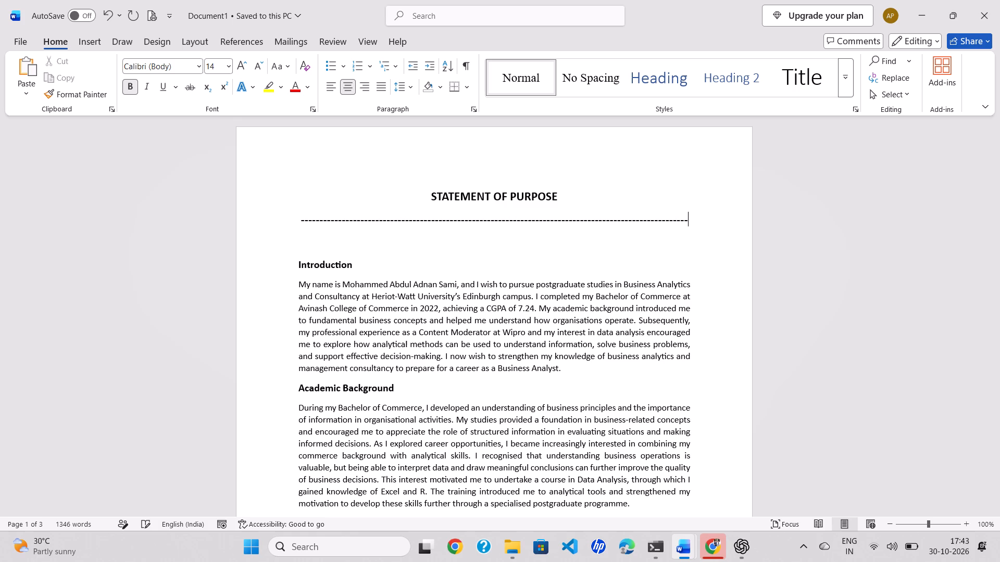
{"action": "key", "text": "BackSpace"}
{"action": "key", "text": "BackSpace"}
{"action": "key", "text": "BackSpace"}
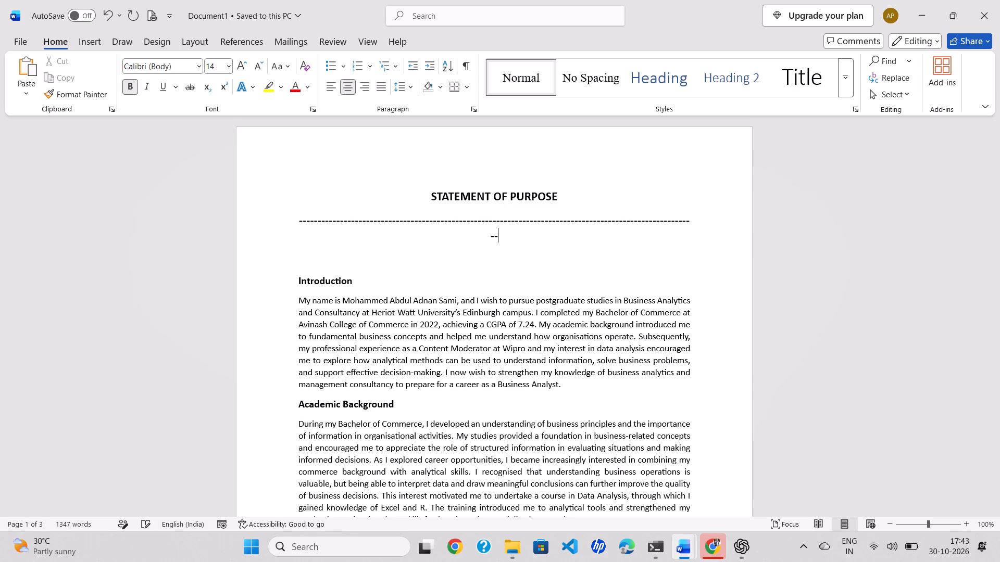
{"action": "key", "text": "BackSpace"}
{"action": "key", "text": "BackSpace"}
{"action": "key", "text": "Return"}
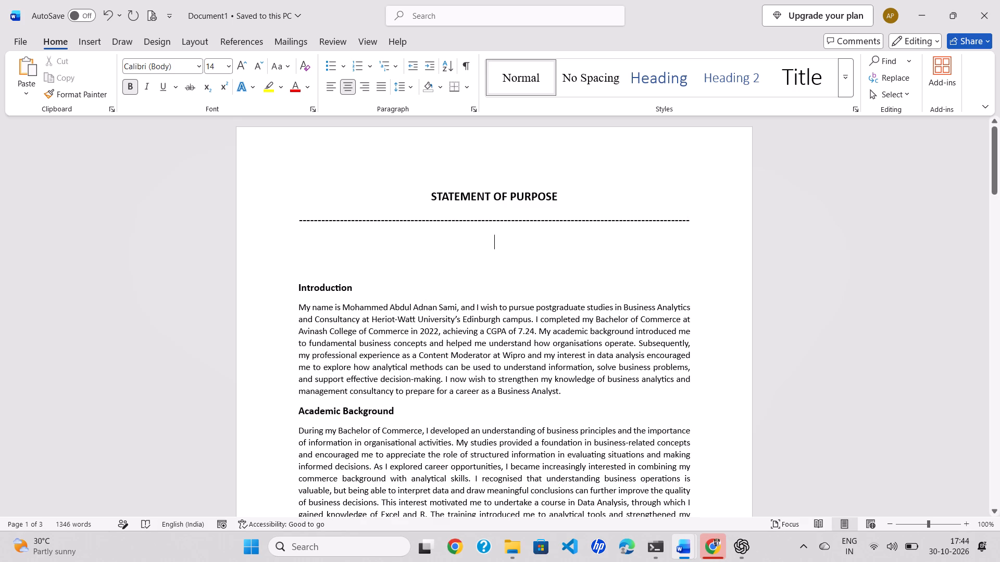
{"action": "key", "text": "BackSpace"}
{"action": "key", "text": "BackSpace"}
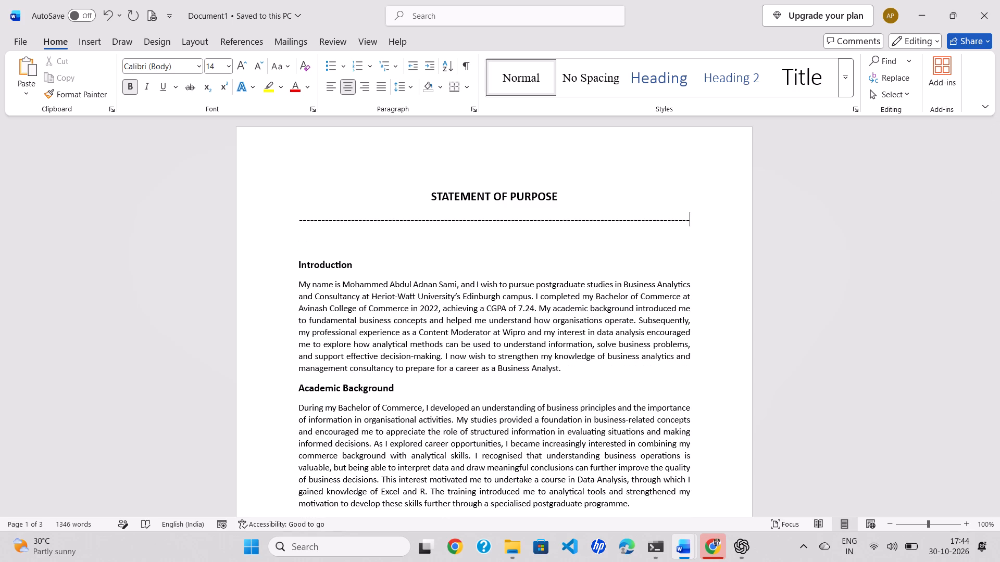
Remove the blank line between the dashed line and the "Introduction" heading.
{"action": "left_click", "coordinate": [351, 249]}
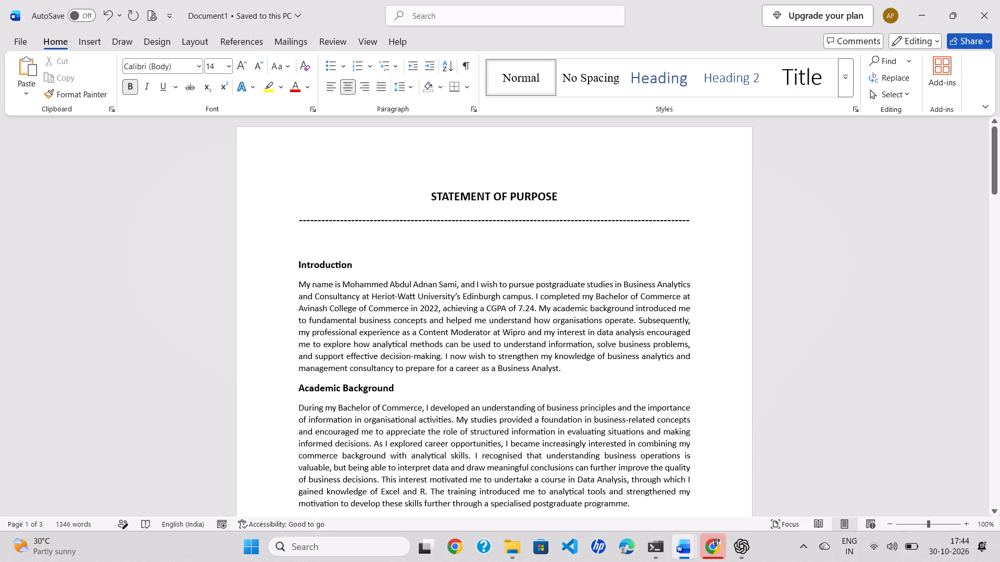
{"action": "key", "text": "BackSpace"}
{"action": "key", "text": "BackSpace"}
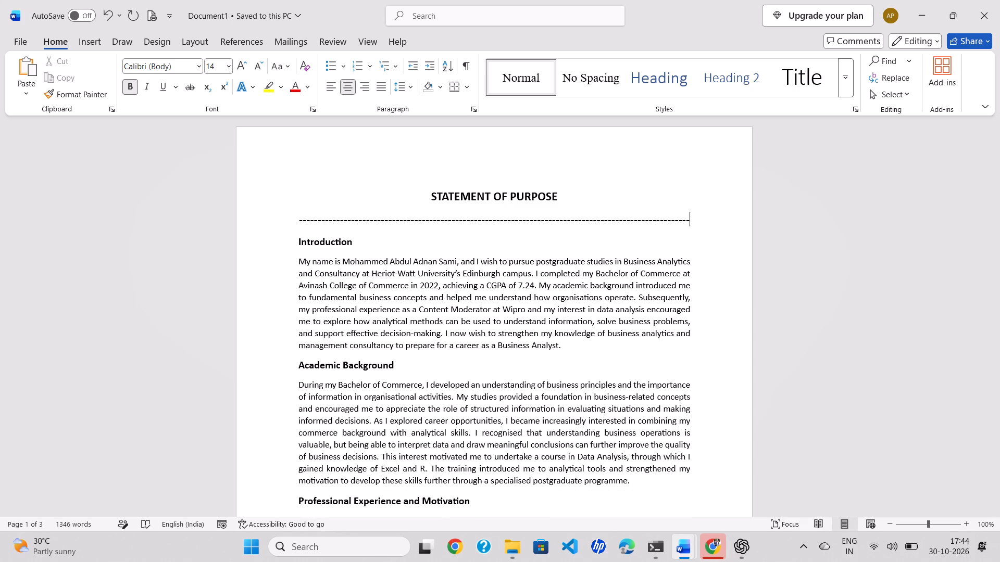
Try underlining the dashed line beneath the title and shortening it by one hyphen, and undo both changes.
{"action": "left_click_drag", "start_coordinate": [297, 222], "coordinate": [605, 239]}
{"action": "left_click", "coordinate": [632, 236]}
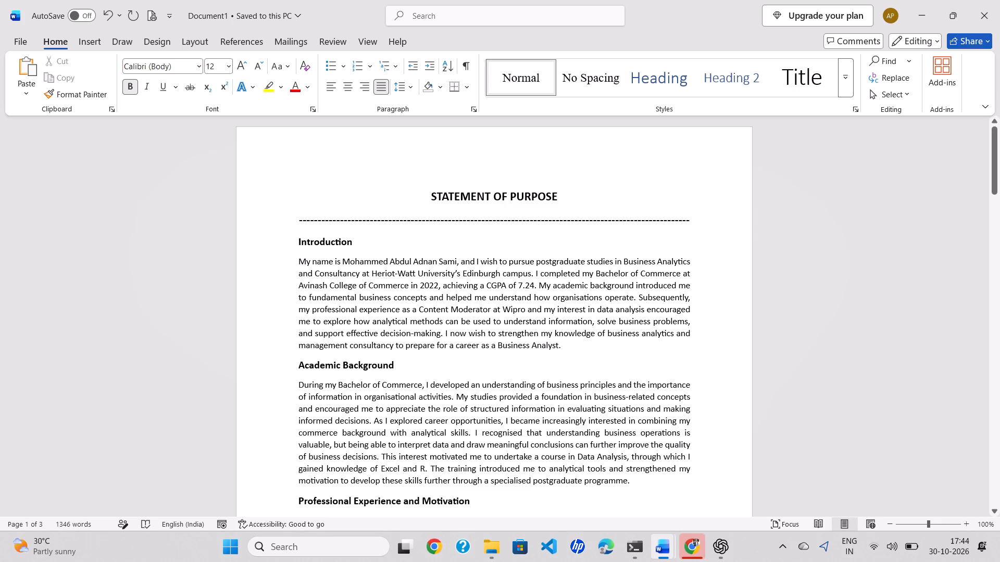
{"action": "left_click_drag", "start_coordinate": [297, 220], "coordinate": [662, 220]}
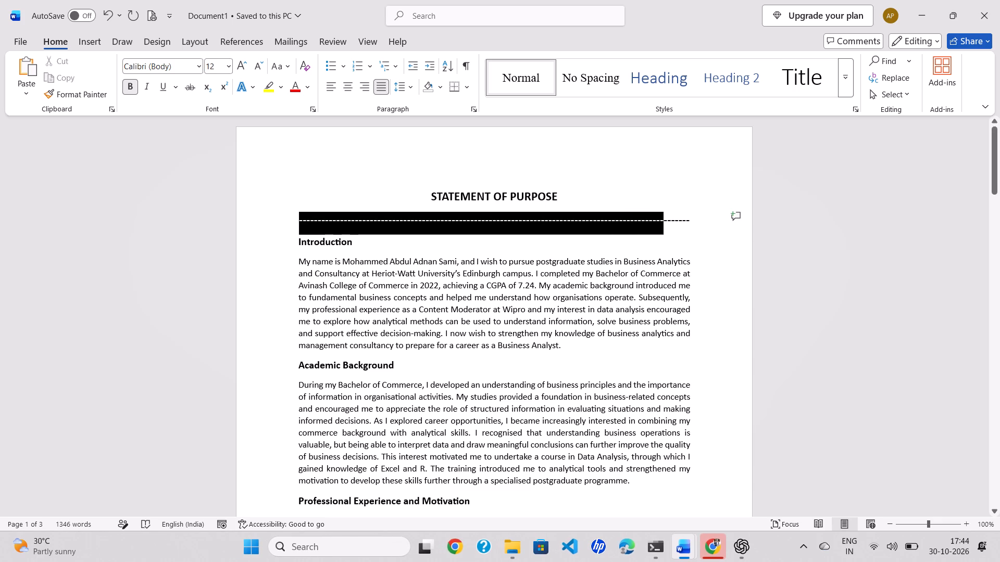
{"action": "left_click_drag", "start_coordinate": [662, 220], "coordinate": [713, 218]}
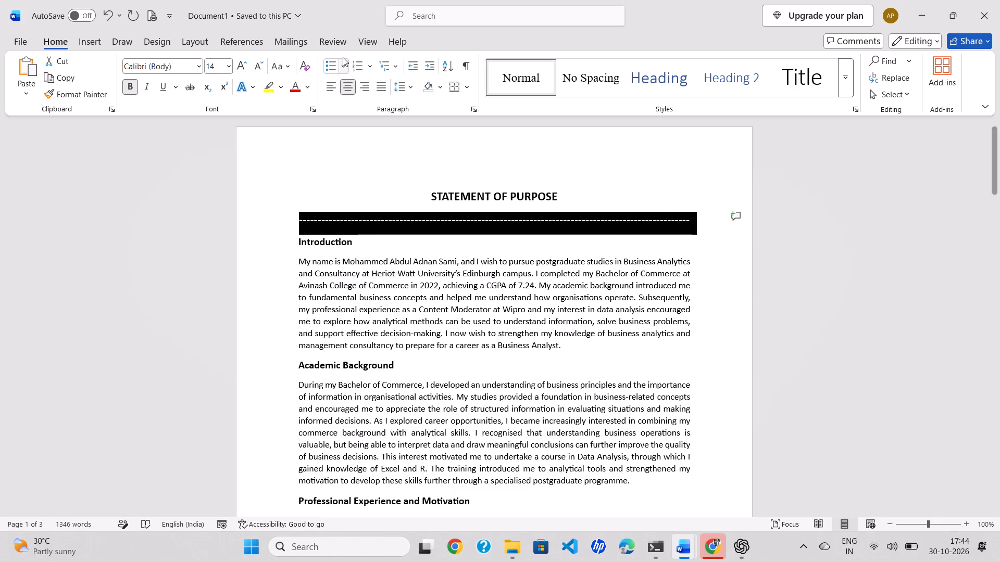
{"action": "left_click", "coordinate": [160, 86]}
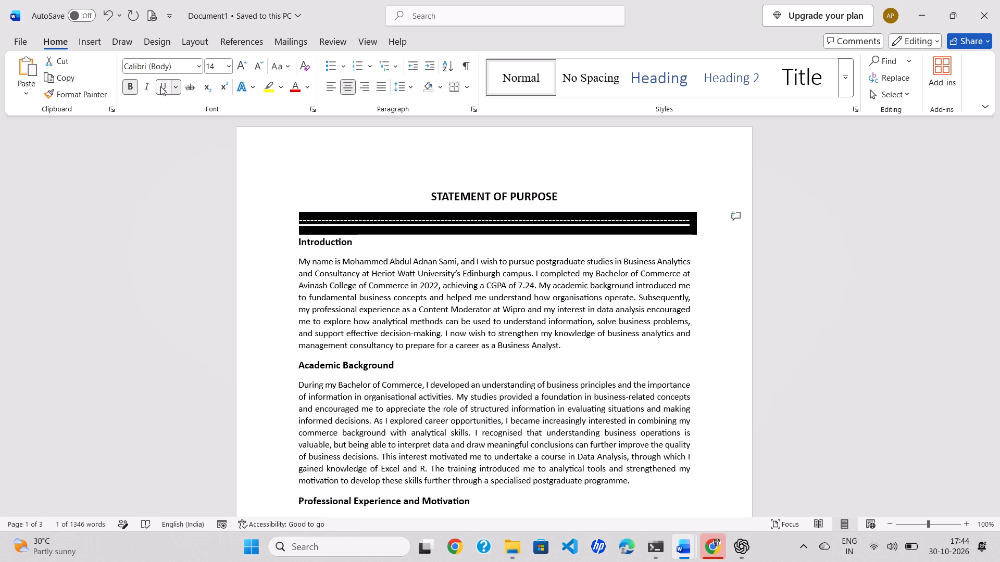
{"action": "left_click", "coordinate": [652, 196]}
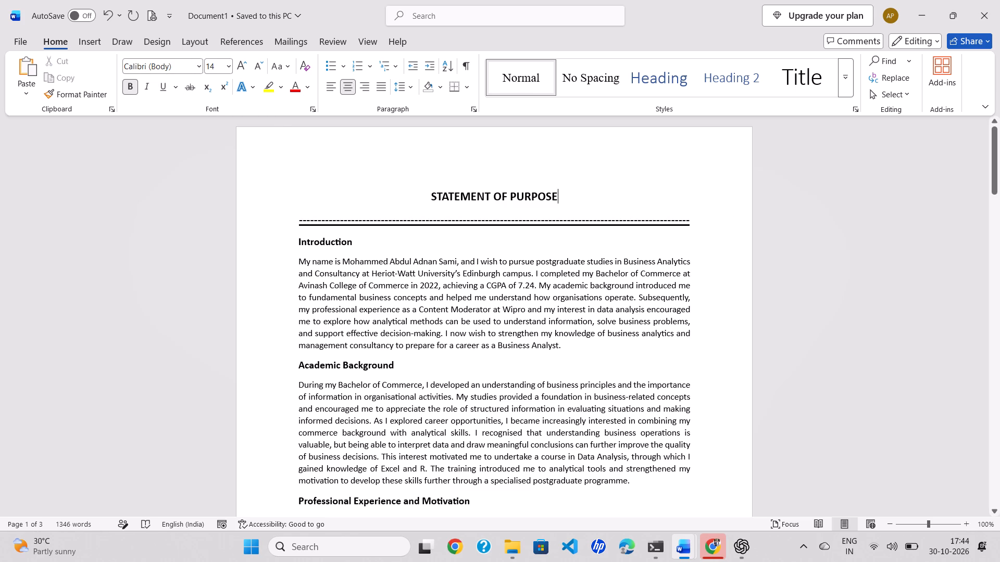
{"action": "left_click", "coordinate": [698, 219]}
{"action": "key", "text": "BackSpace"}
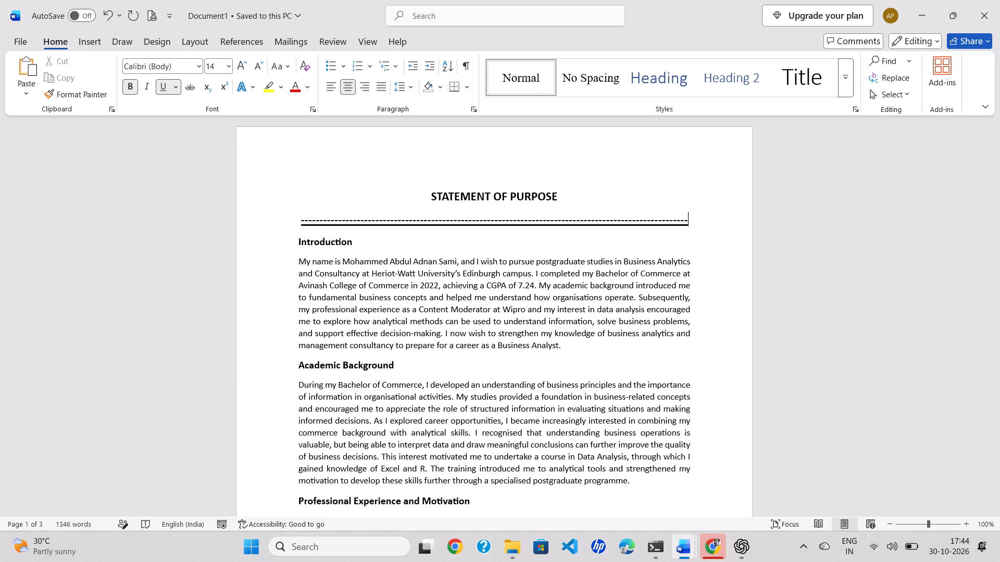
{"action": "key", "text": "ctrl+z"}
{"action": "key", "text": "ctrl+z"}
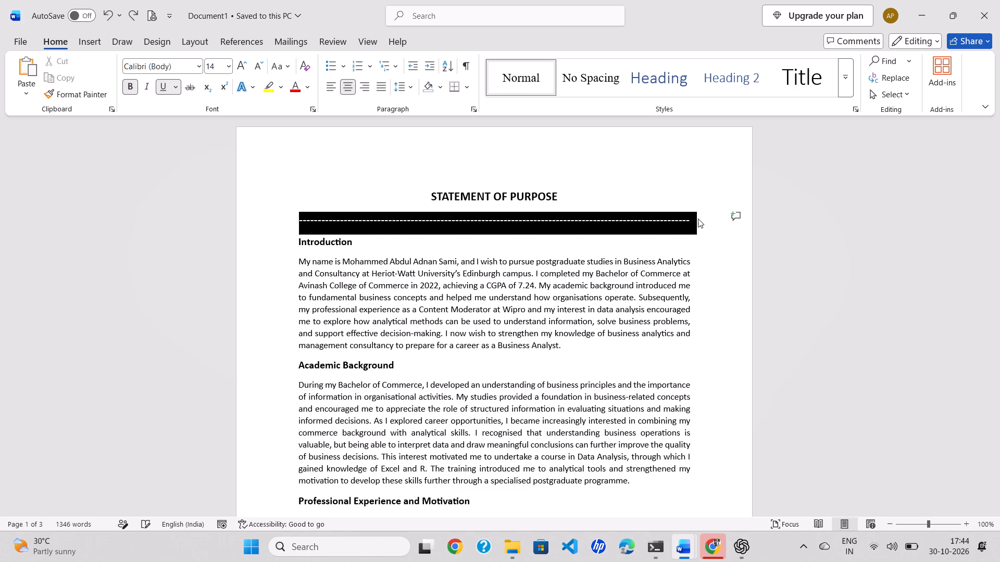
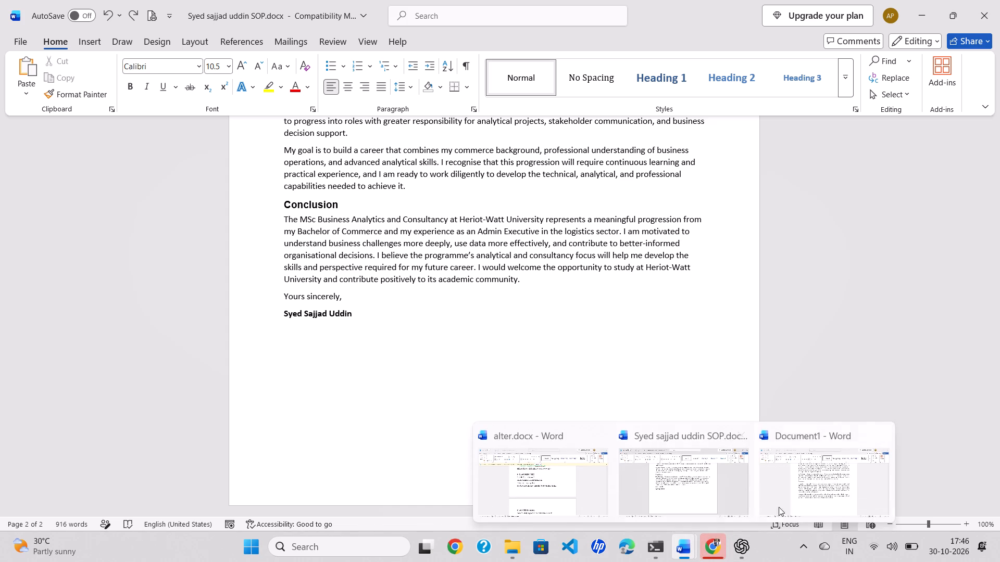
Return to Document1 and add the closing line "Yours sincerely," below the last "Conclusion" paragraph.
{"action": "left_click", "coordinate": [804, 502]}
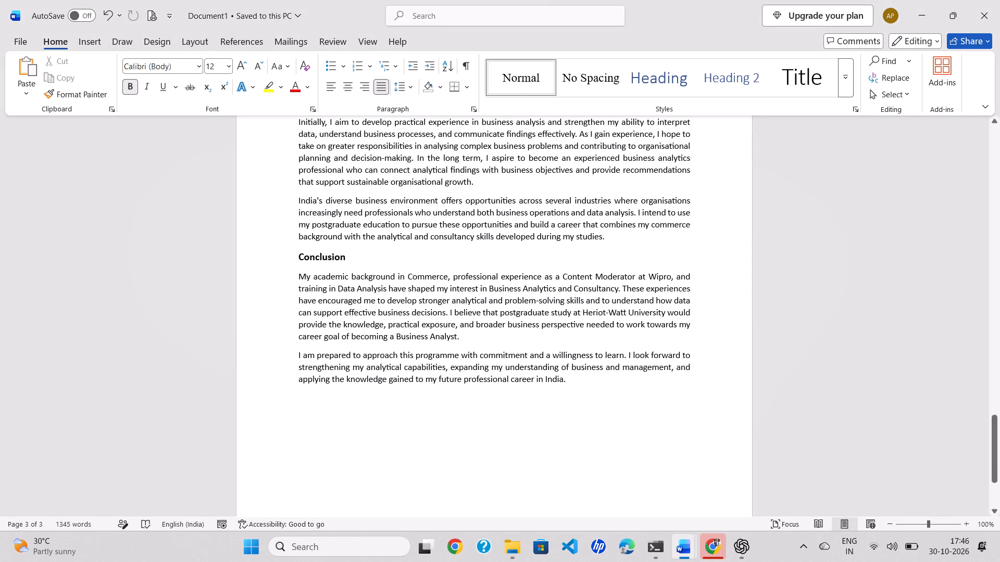
{"action": "left_click", "coordinate": [651, 413]}
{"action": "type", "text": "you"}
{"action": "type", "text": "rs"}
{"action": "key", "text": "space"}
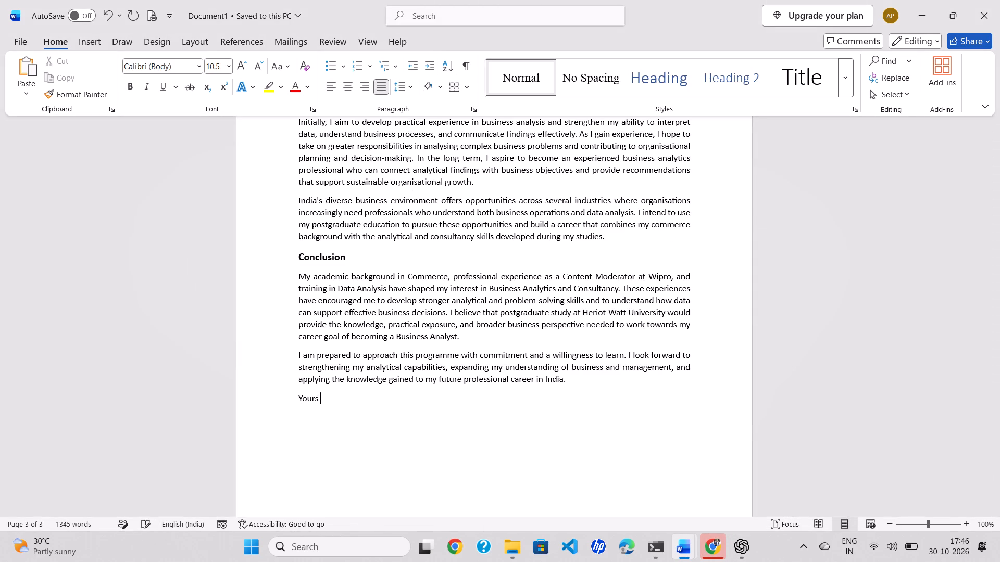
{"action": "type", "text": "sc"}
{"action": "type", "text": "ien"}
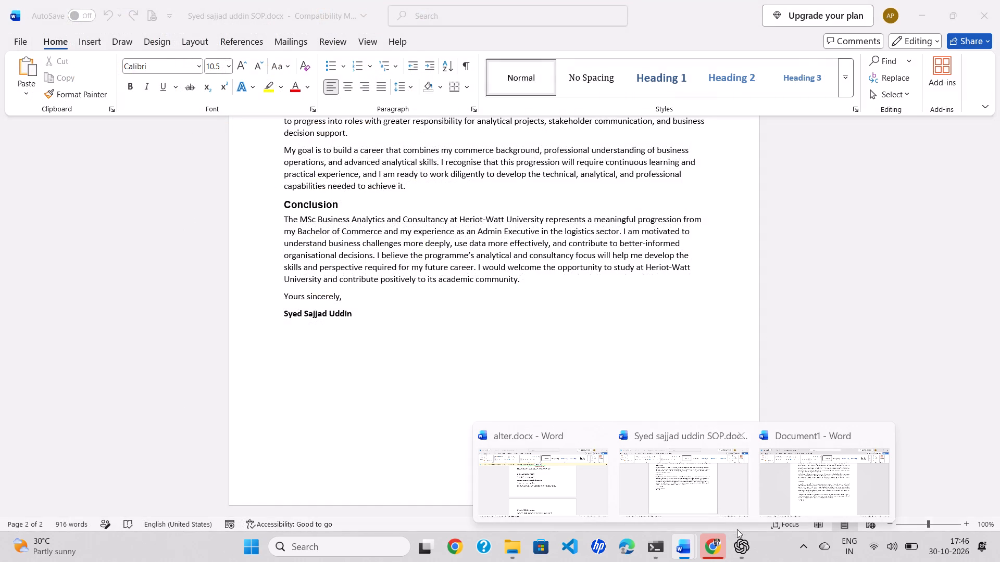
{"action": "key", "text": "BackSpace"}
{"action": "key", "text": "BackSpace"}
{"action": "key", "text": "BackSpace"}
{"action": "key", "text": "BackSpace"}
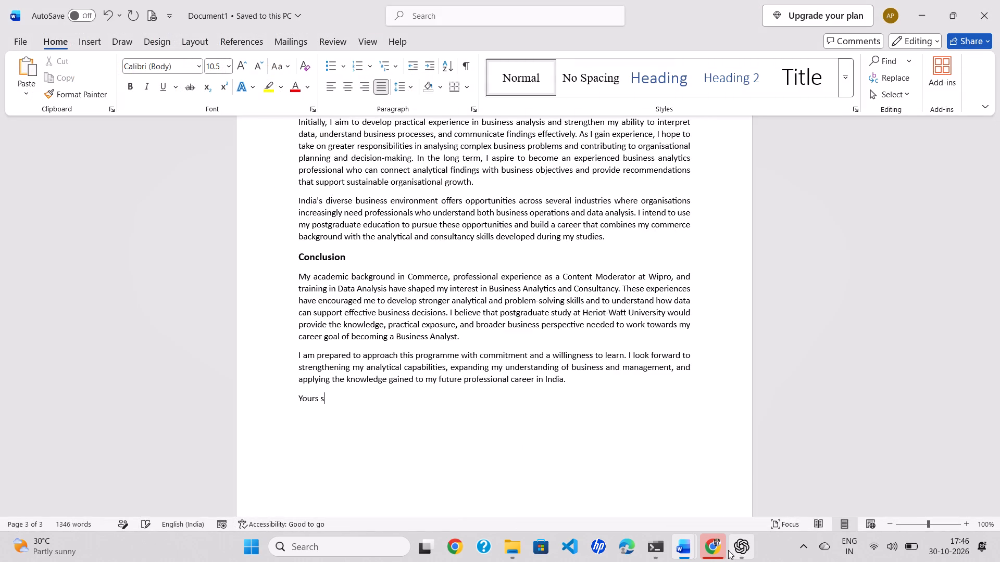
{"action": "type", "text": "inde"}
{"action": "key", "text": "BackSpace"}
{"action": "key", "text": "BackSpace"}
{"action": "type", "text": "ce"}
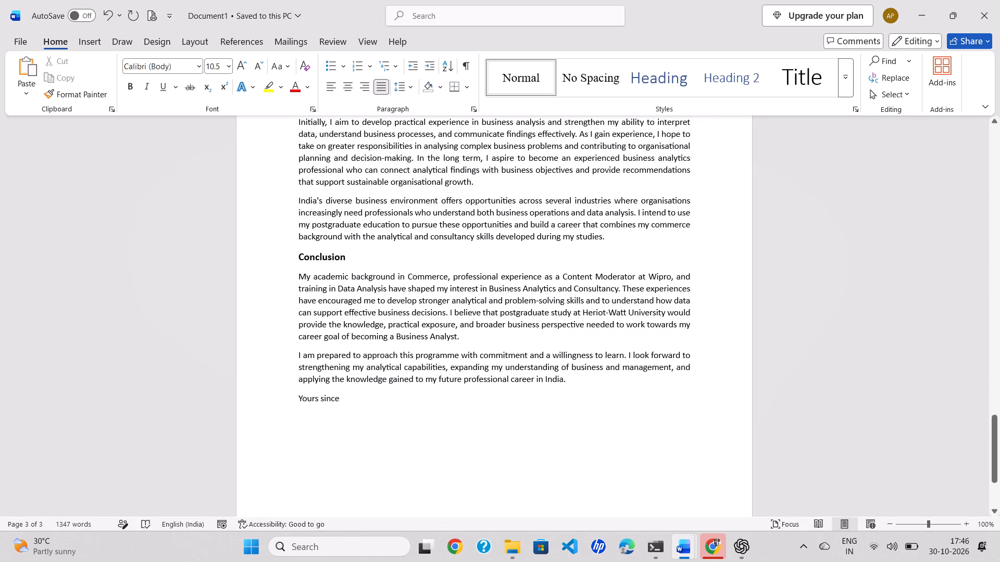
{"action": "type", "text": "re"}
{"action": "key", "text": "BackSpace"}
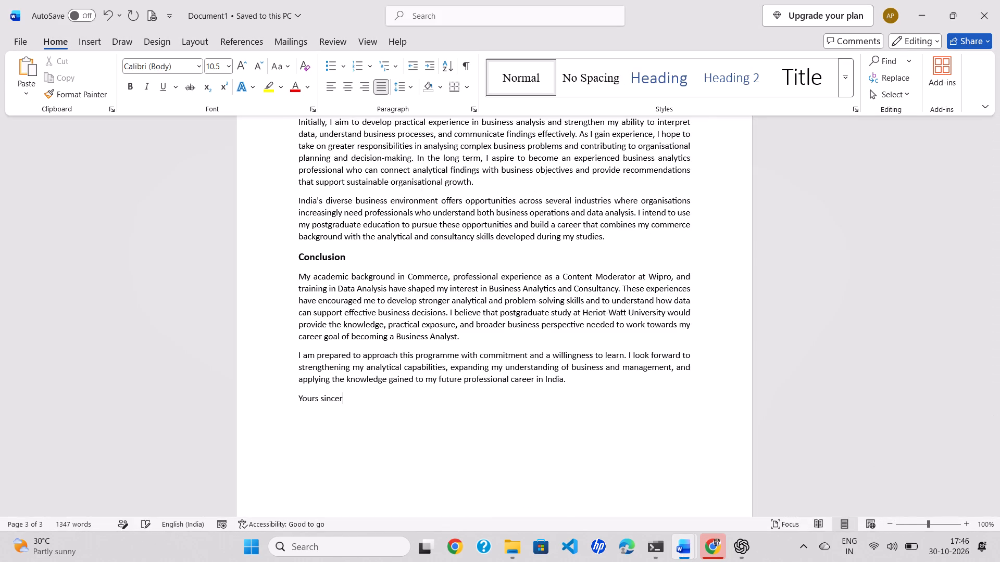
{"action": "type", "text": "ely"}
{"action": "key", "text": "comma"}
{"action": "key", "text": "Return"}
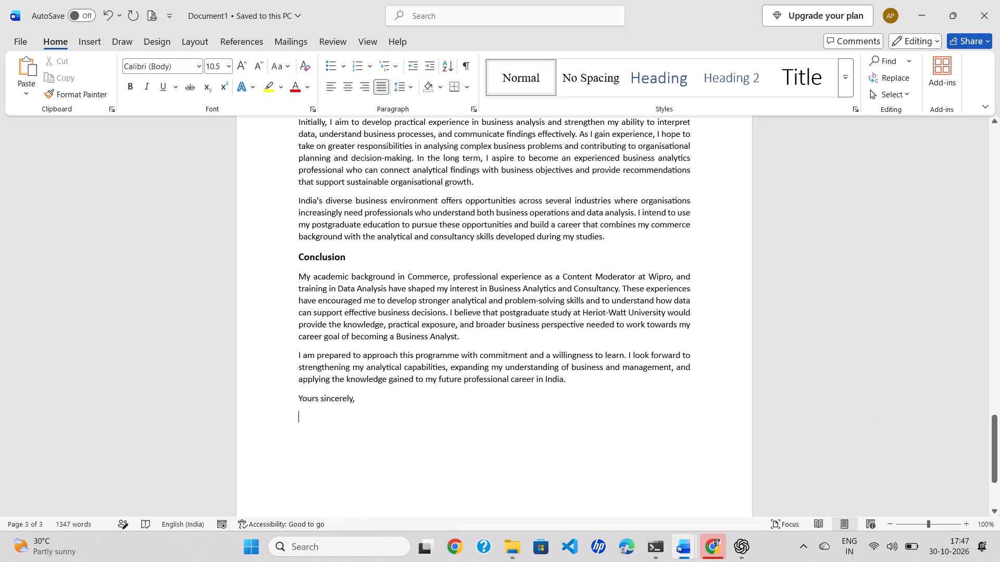
Enter the applicant's full name on the line below "Yours sincerely,".
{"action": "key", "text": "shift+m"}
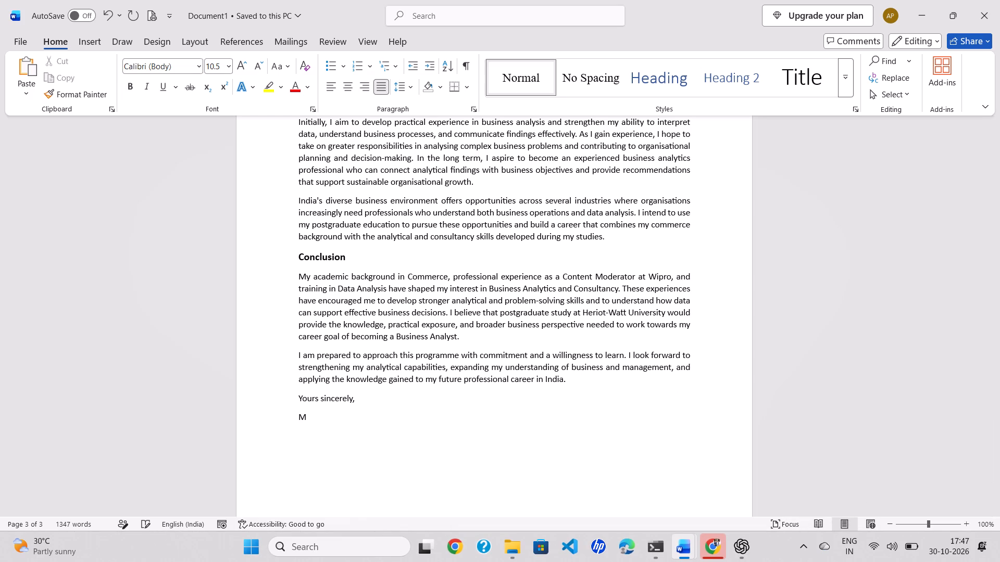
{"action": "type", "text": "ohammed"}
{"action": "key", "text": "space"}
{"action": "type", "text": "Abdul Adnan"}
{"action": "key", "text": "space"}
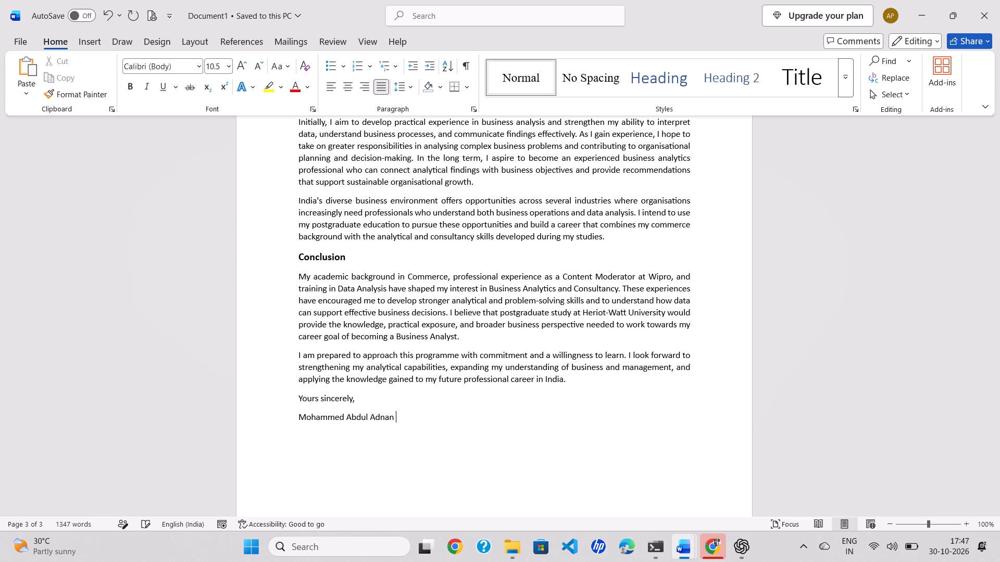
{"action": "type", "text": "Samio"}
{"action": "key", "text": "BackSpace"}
Make the applicant's name in the sign-off bold.
{"action": "left_click", "coordinate": [342, 406]}
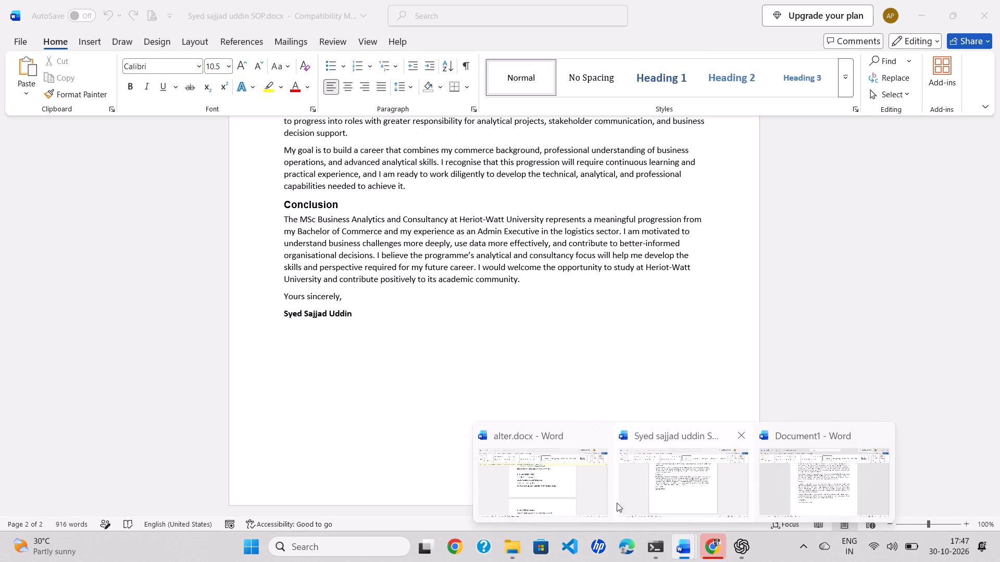
{"action": "left_click_drag", "start_coordinate": [427, 416], "coordinate": [416, 416]}
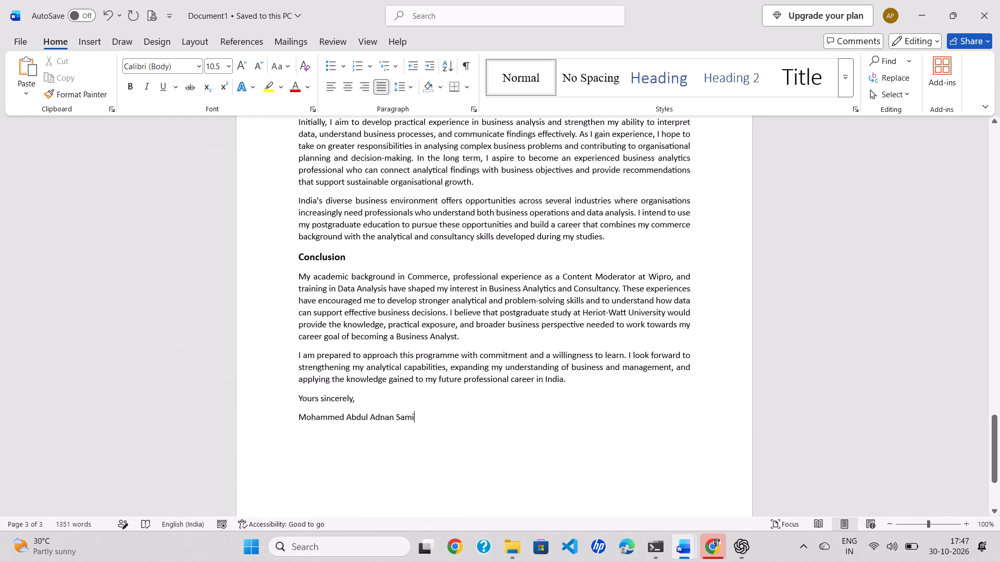
{"action": "left_click_drag", "start_coordinate": [416, 416], "coordinate": [282, 417]}
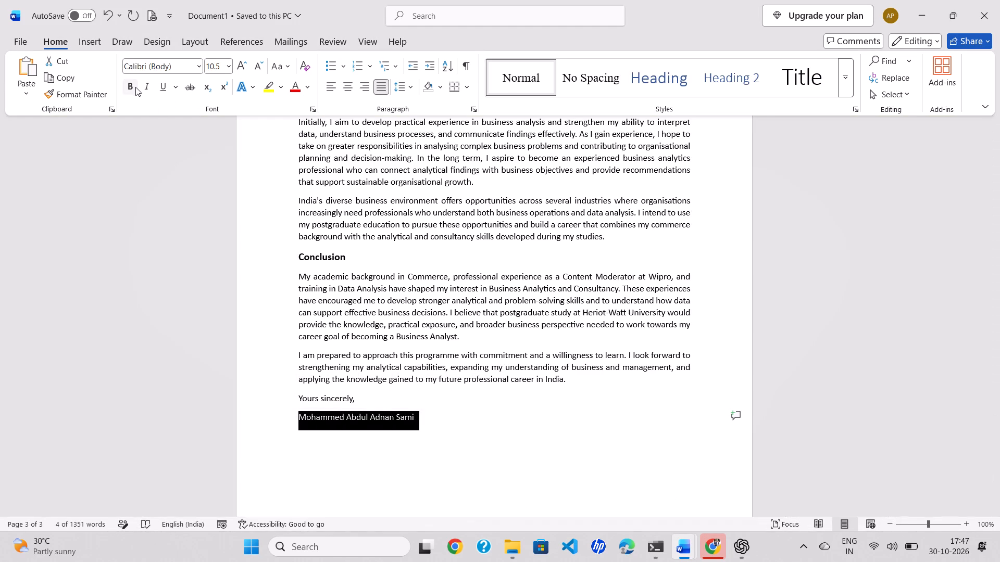
{"action": "left_click", "coordinate": [135, 87]}
{"action": "left_click", "coordinate": [476, 412]}
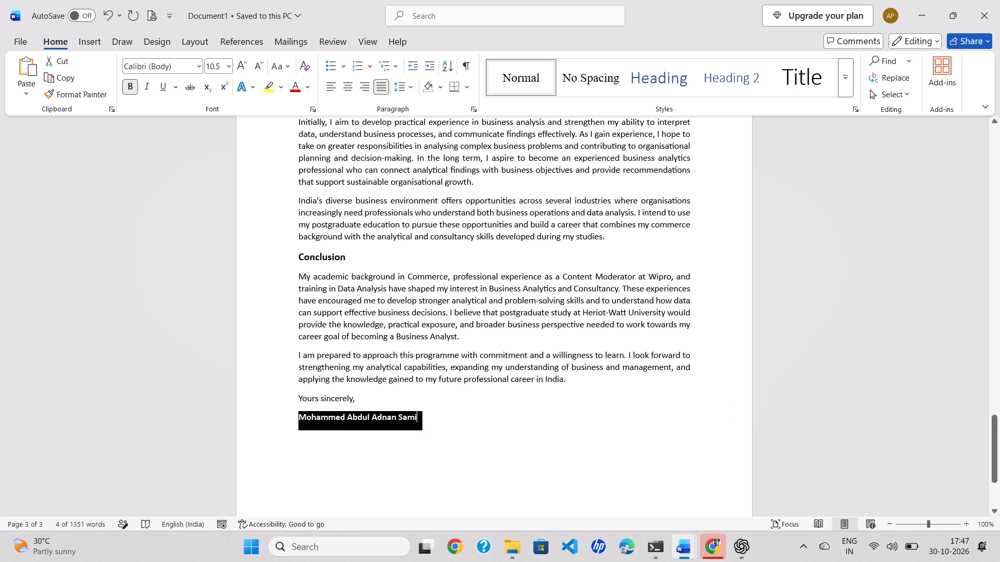
Insert an empty line above "Yours sincerely," to separate the sign-off from the conclusion.
{"action": "left_click", "coordinate": [299, 395]}
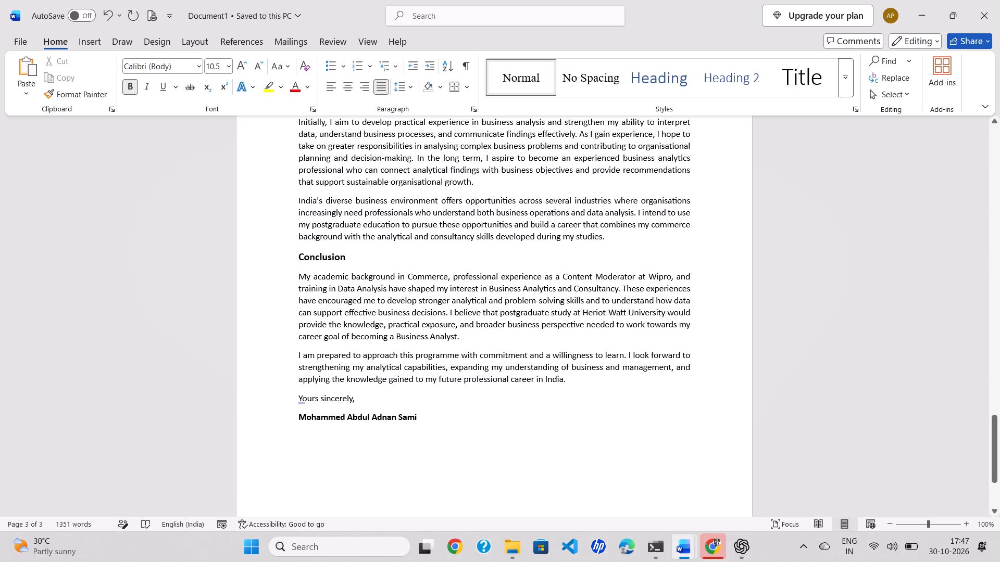
{"action": "key", "text": "Return"}
Review the statement from the title on the first page to the "Why Heriot-Watt University?" section on the second page.
{"action": "scroll", "coordinate": [299, 395], "scroll_direction": "up", "scroll_amount": 1}
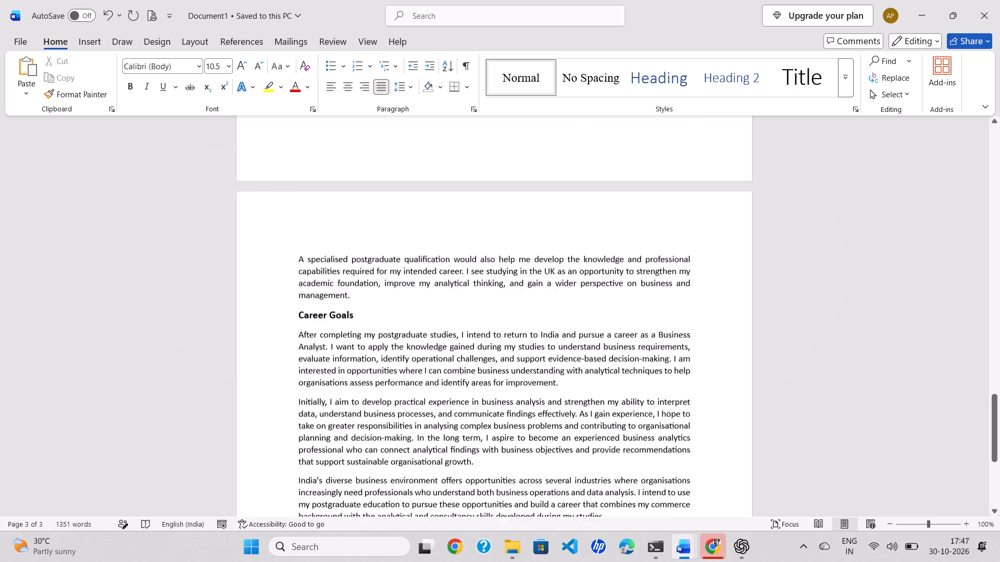
{"action": "scroll", "coordinate": [299, 395], "scroll_direction": "up", "scroll_amount": 3}
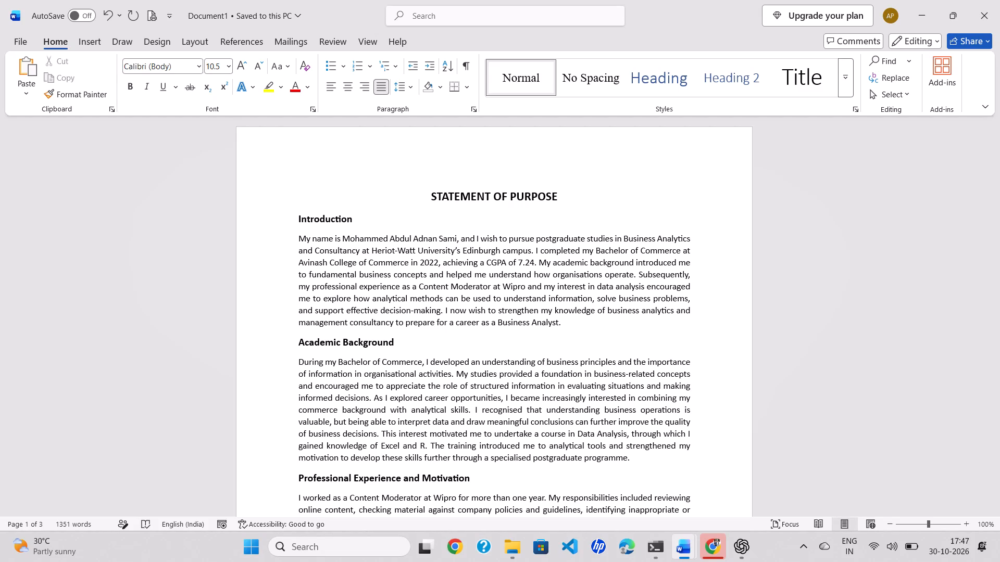
{"action": "scroll", "coordinate": [299, 395], "scroll_direction": "down", "scroll_amount": 5}
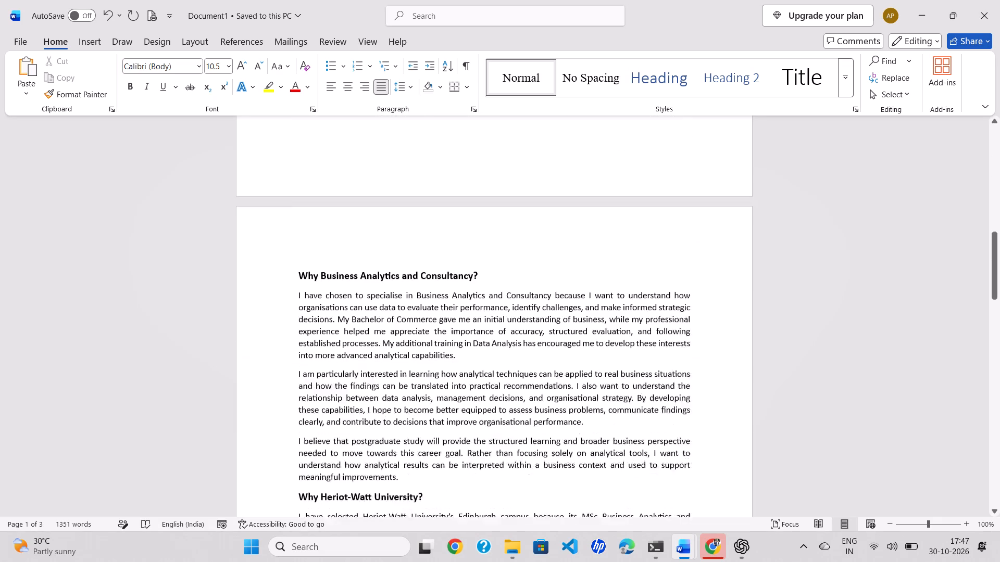
{"action": "scroll", "coordinate": [299, 395], "scroll_direction": "down", "scroll_amount": 3}
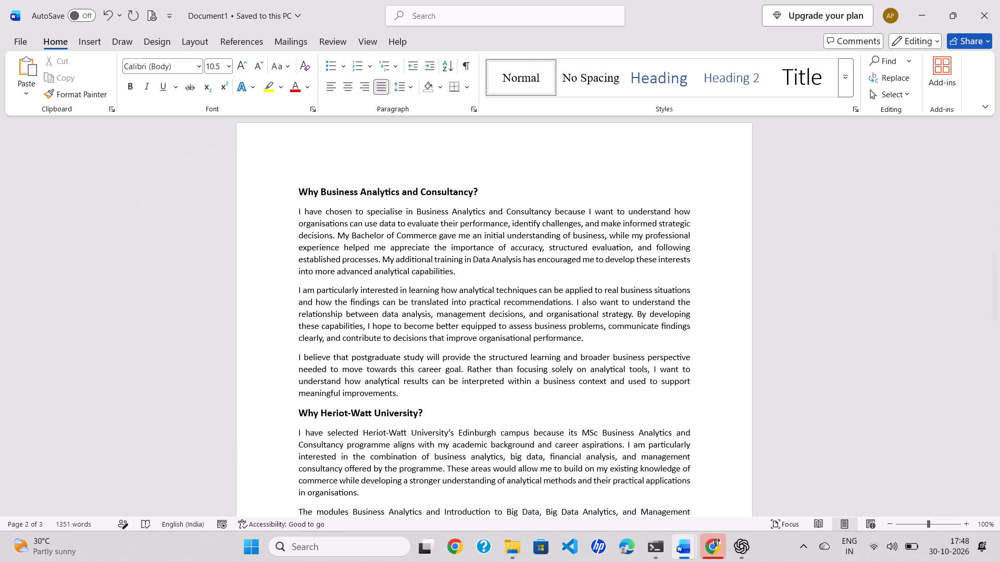
{"action": "scroll", "coordinate": [299, 395], "scroll_direction": "down", "scroll_amount": 6}
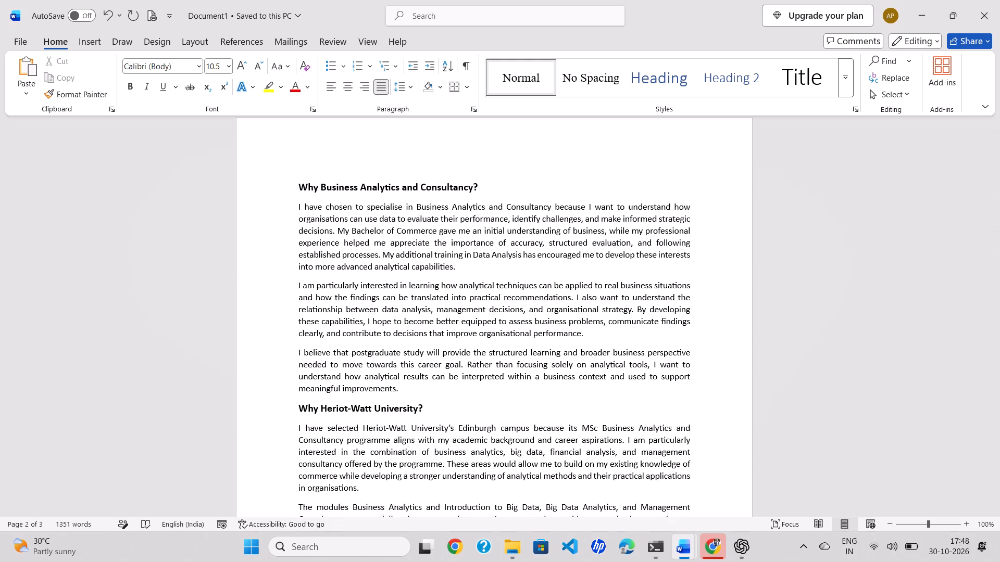
{"action": "scroll", "coordinate": [299, 395], "scroll_direction": "down", "scroll_amount": 1}
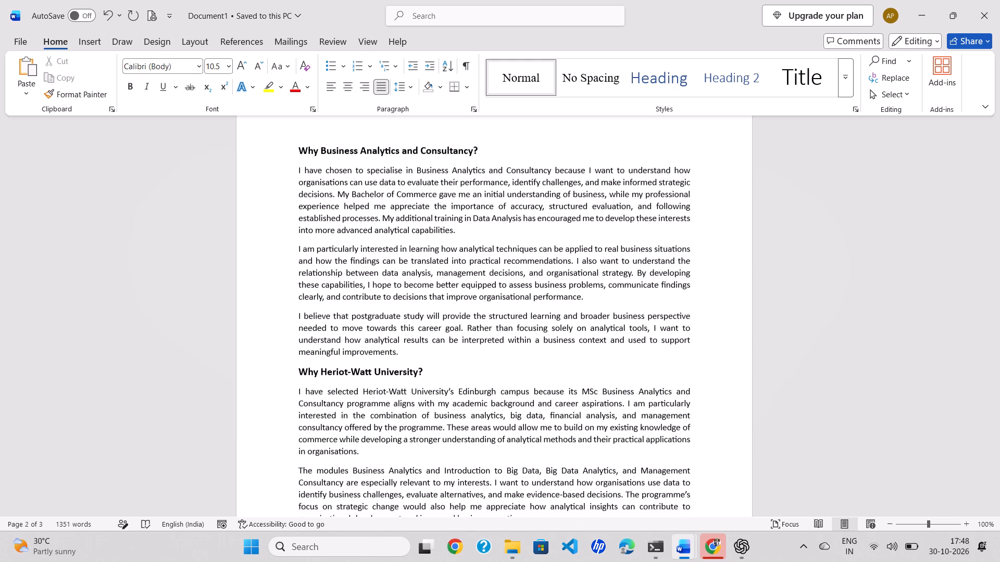
{"action": "scroll", "coordinate": [299, 395], "scroll_direction": "down", "scroll_amount": 1}
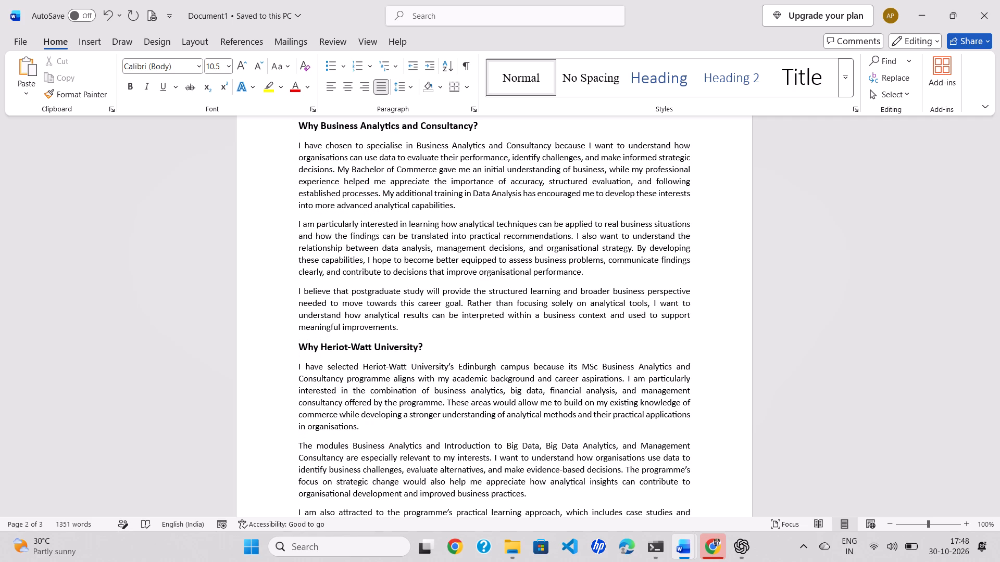
{"action": "scroll", "coordinate": [299, 395], "scroll_direction": "down", "scroll_amount": 1}
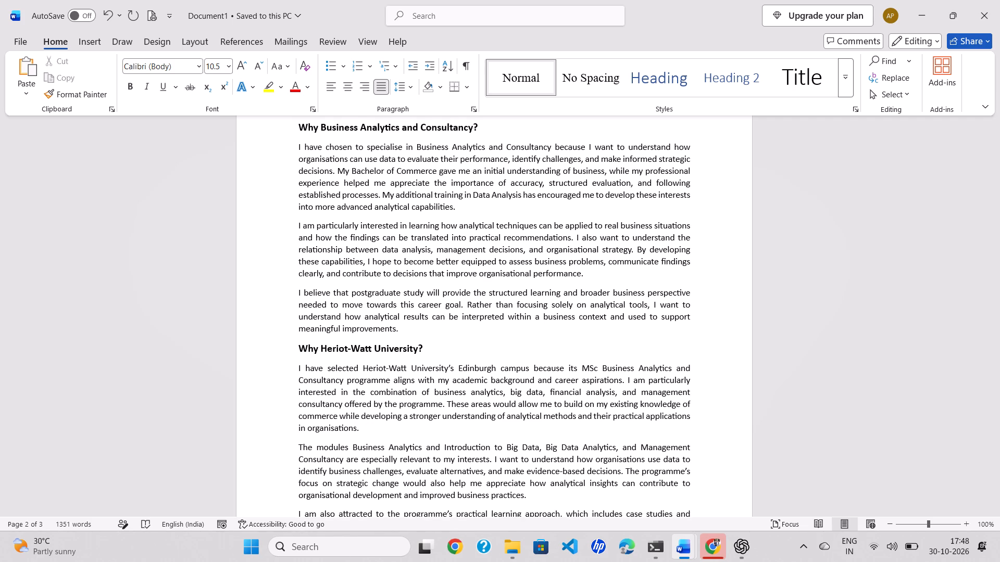
{"action": "scroll", "coordinate": [299, 395], "scroll_direction": "down", "scroll_amount": 3}
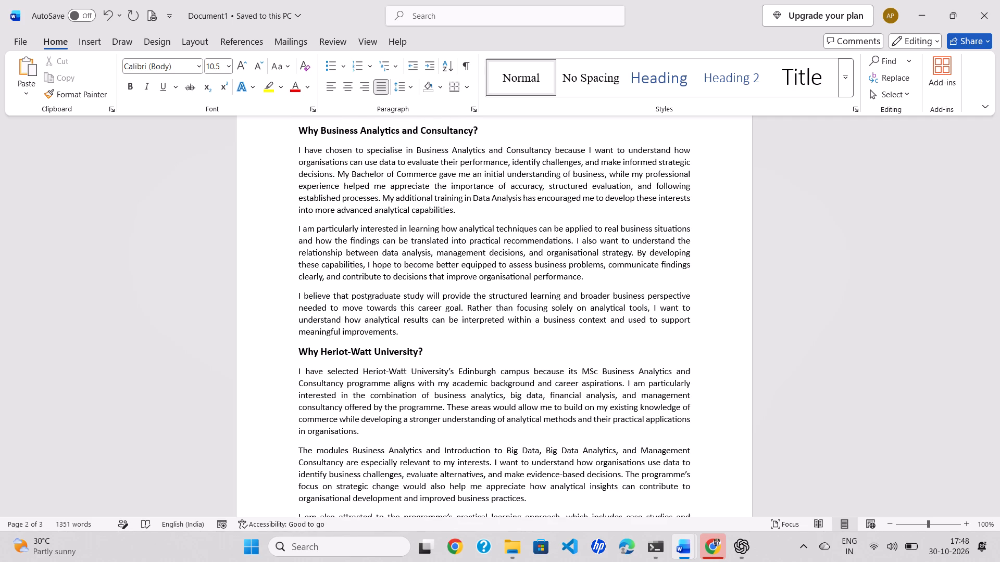
{"action": "scroll", "coordinate": [299, 395], "scroll_direction": "down", "scroll_amount": 1}
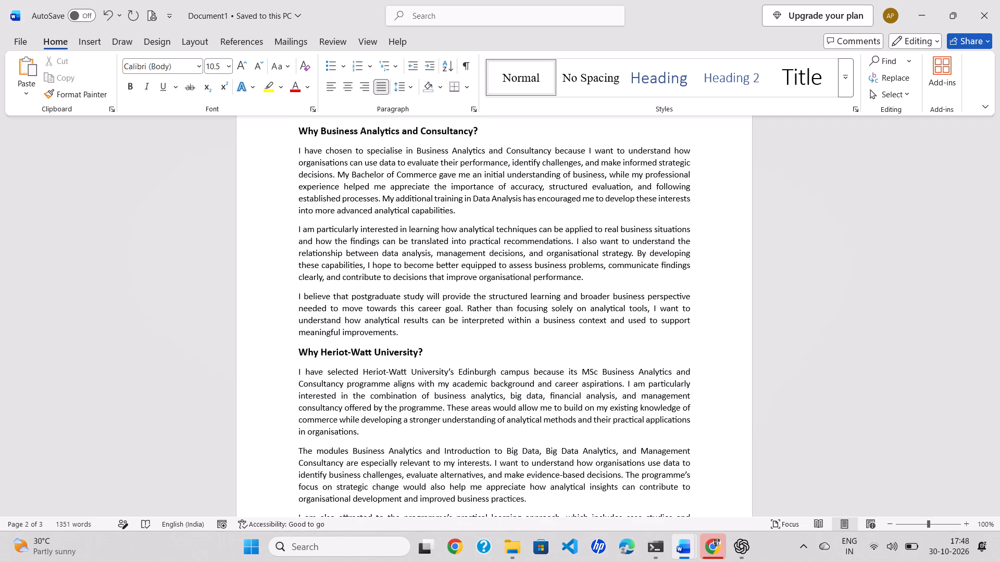
{"action": "scroll", "coordinate": [299, 395], "scroll_direction": "down", "scroll_amount": 2}
Read through the "Why Business Analytics and Consultancy?" and "Why Heriot-Watt University?" sections on the second page.
{"action": "scroll", "coordinate": [299, 395], "scroll_direction": "down", "scroll_amount": 1}
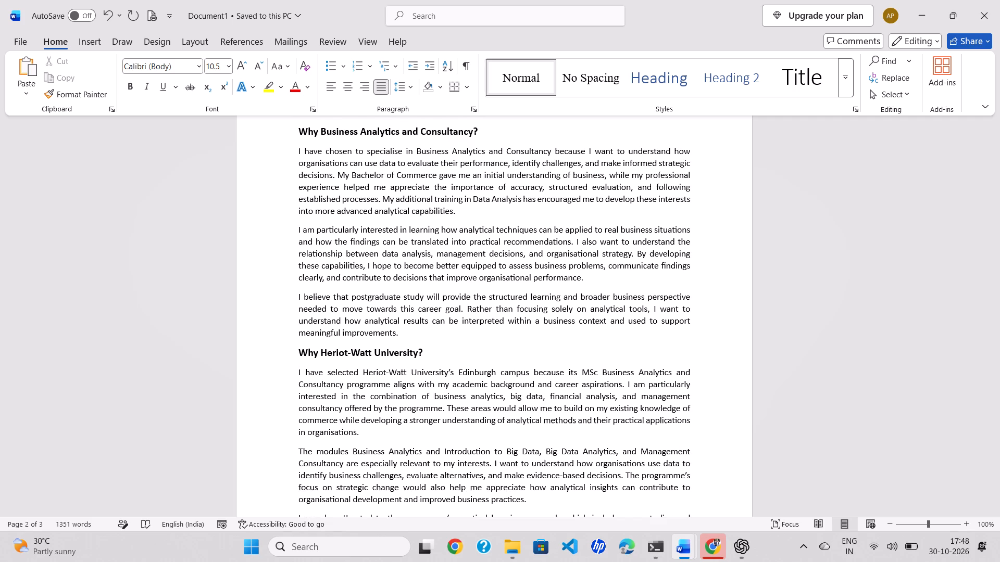
{"action": "scroll", "coordinate": [299, 395], "scroll_direction": "down", "scroll_amount": 2}
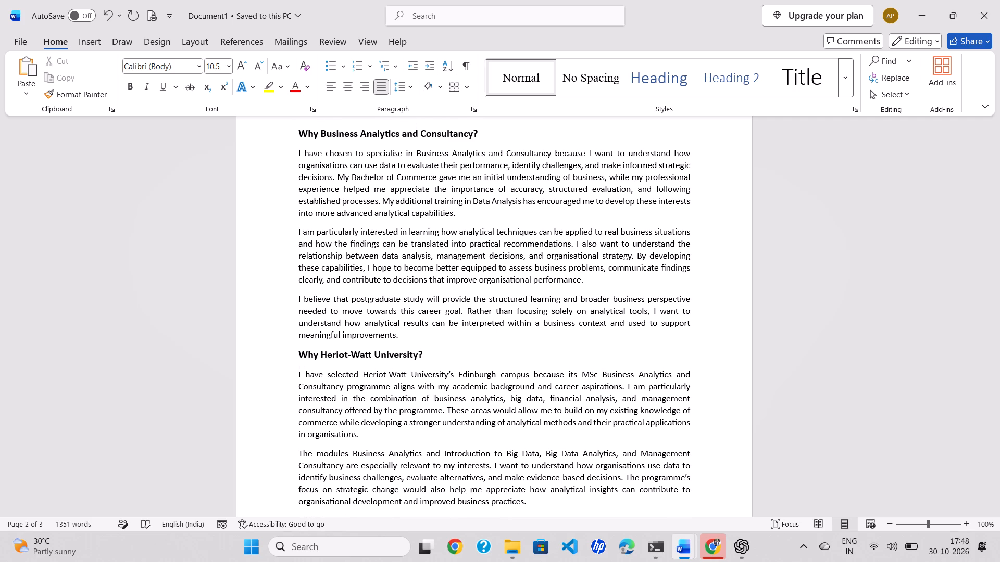
{"action": "scroll", "coordinate": [299, 395], "scroll_direction": "down", "scroll_amount": 2}
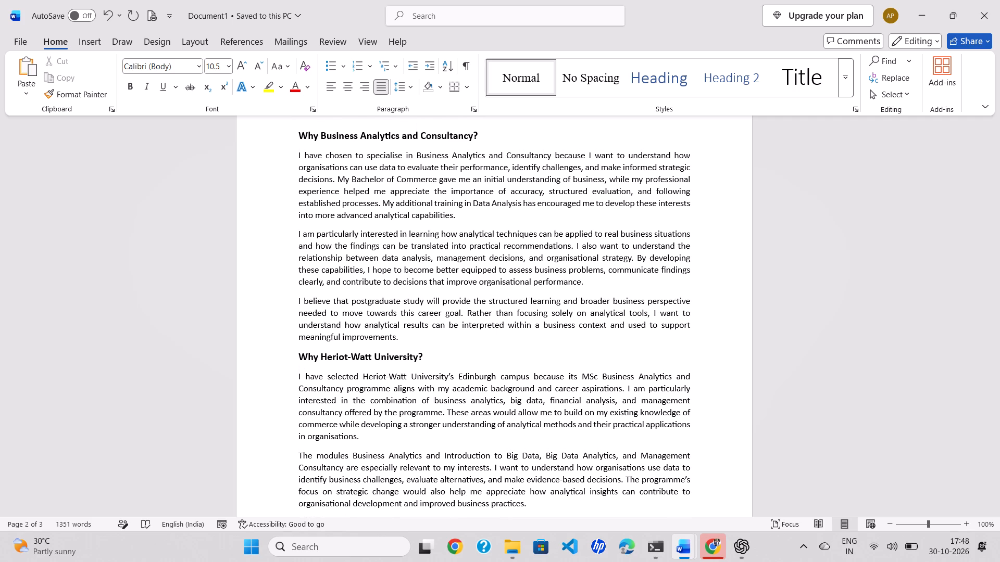
{"action": "scroll", "coordinate": [299, 395], "scroll_direction": "down", "scroll_amount": 2}
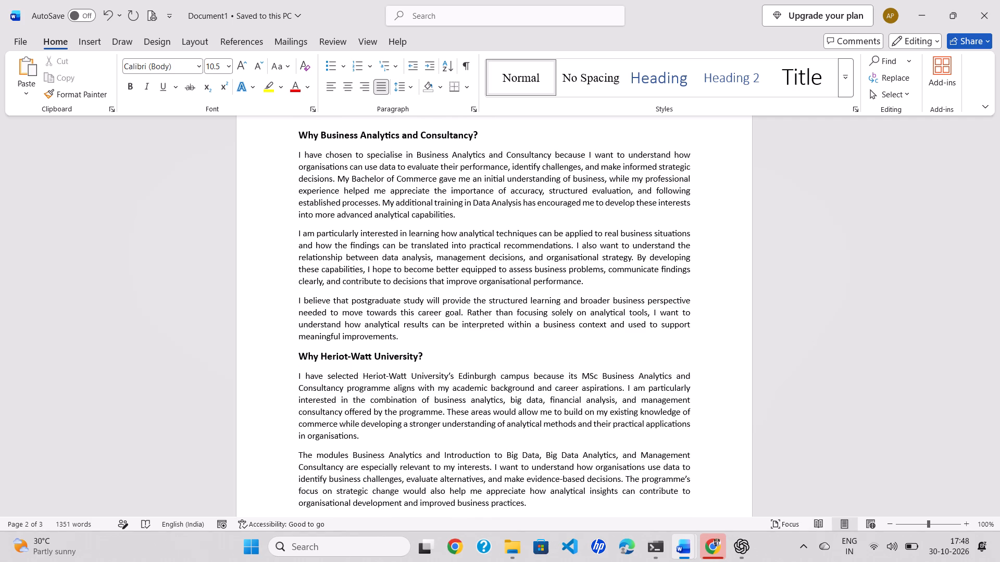
{"action": "scroll", "coordinate": [299, 395], "scroll_direction": "down", "scroll_amount": 1}
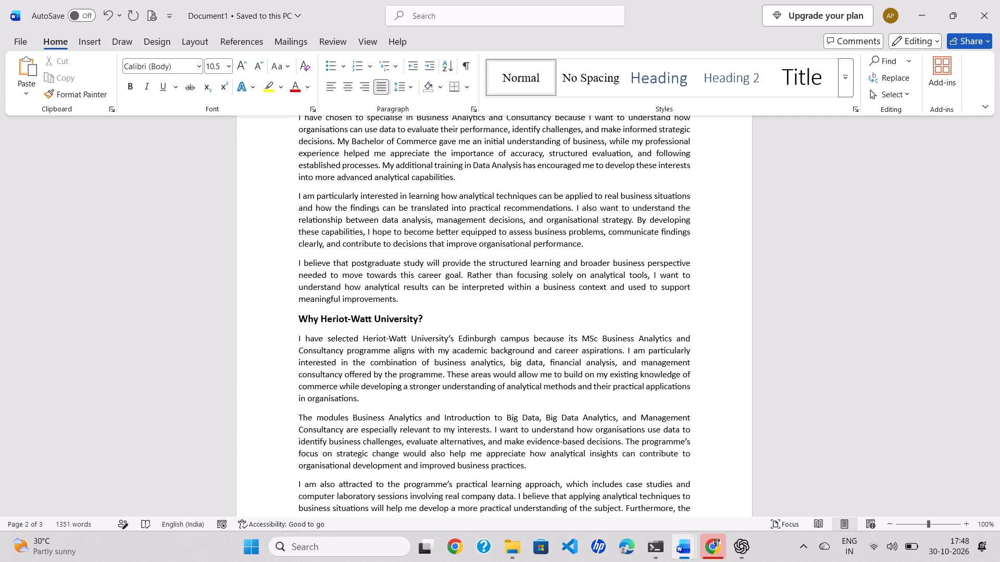
{"action": "scroll", "coordinate": [299, 395], "scroll_direction": "down", "scroll_amount": 1}
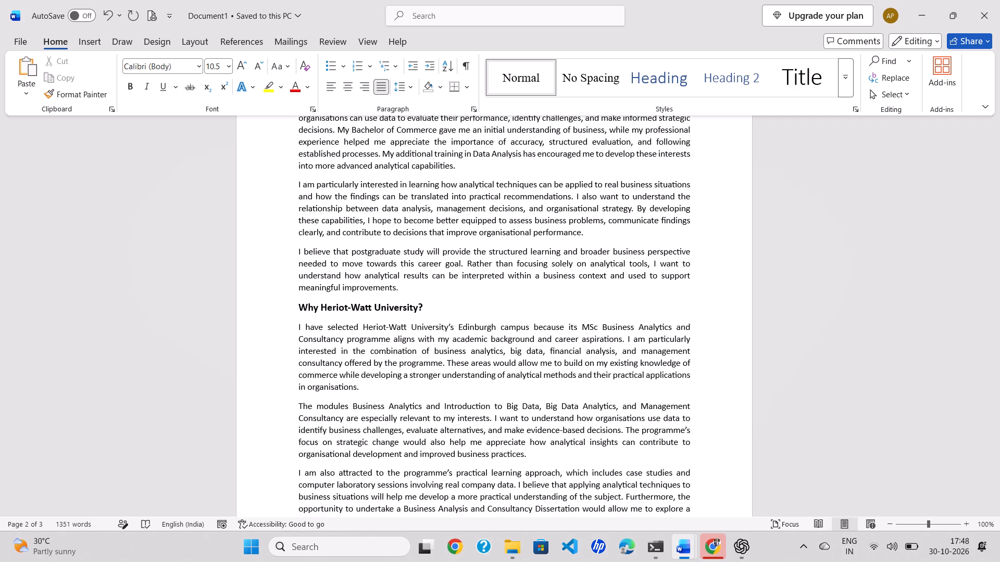
{"action": "scroll", "coordinate": [299, 395], "scroll_direction": "down", "scroll_amount": 2}
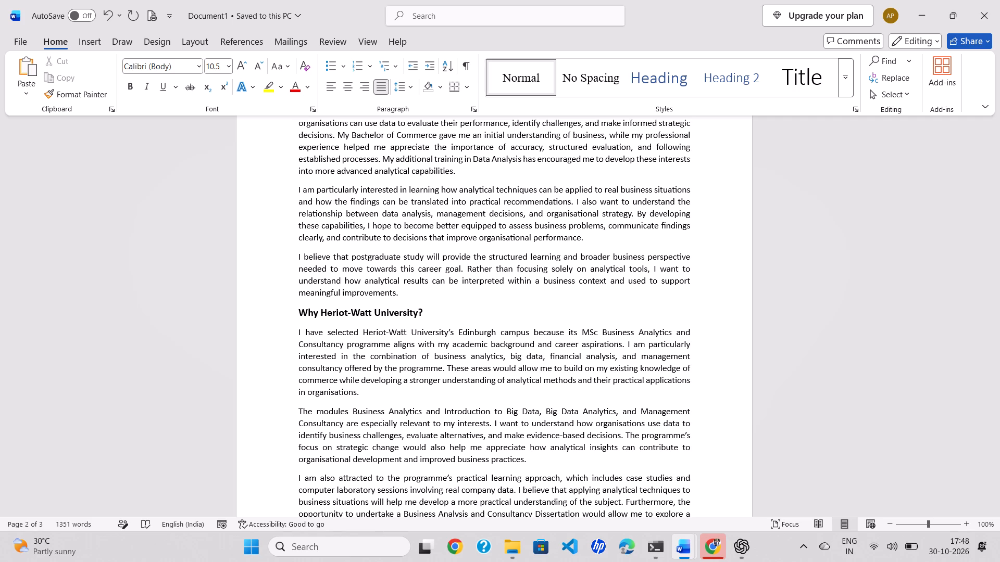
{"action": "scroll", "coordinate": [299, 395], "scroll_direction": "down", "scroll_amount": 1}
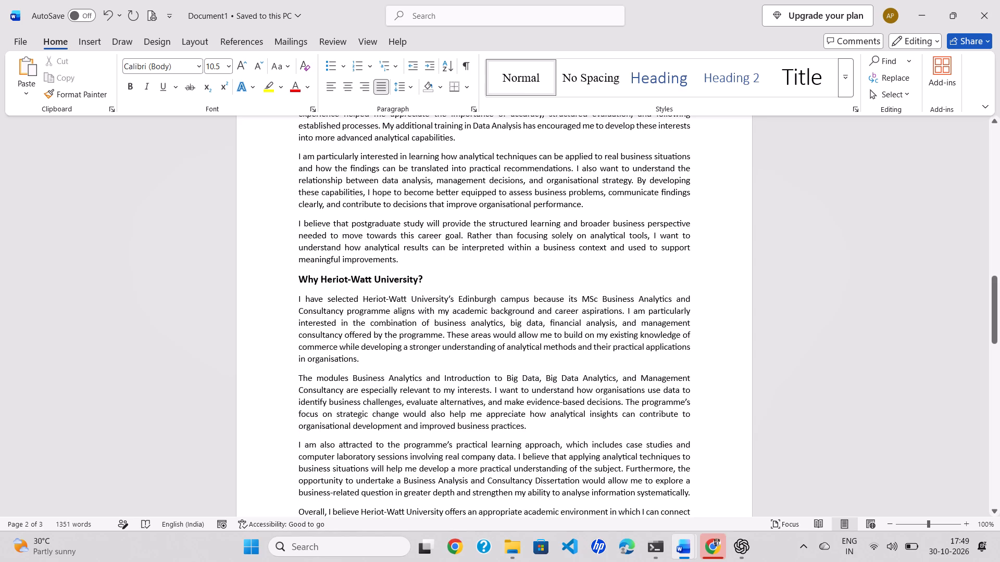
{"action": "scroll", "coordinate": [299, 395], "scroll_direction": "down", "scroll_amount": 2}
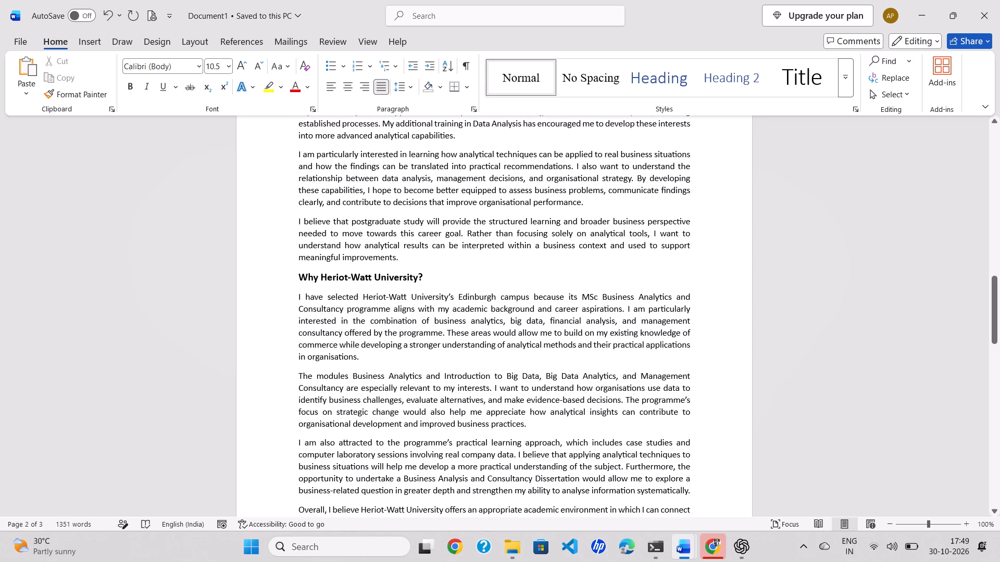
{"action": "scroll", "coordinate": [299, 395], "scroll_direction": "down", "scroll_amount": 2}
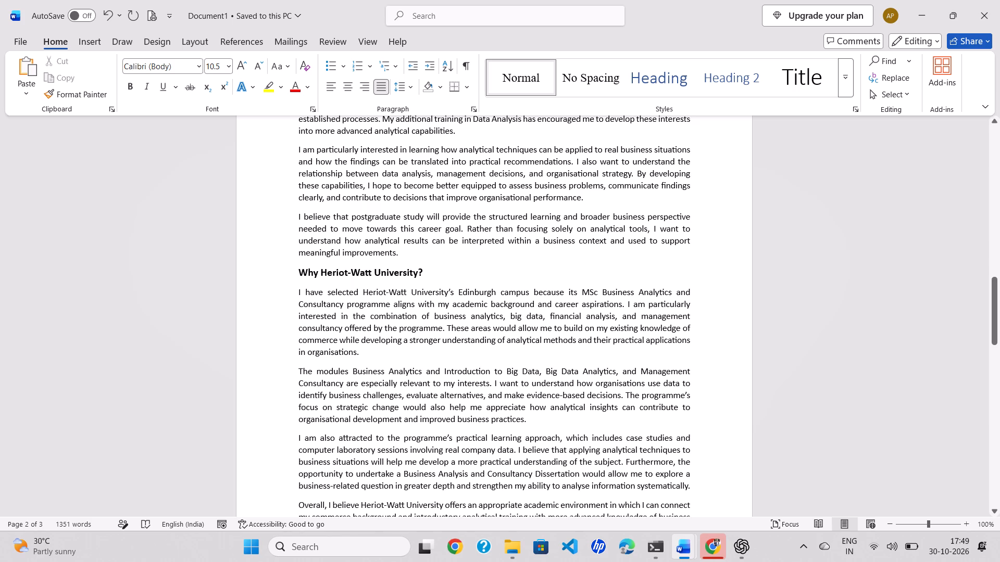
{"action": "scroll", "coordinate": [299, 395], "scroll_direction": "down", "scroll_amount": 1}
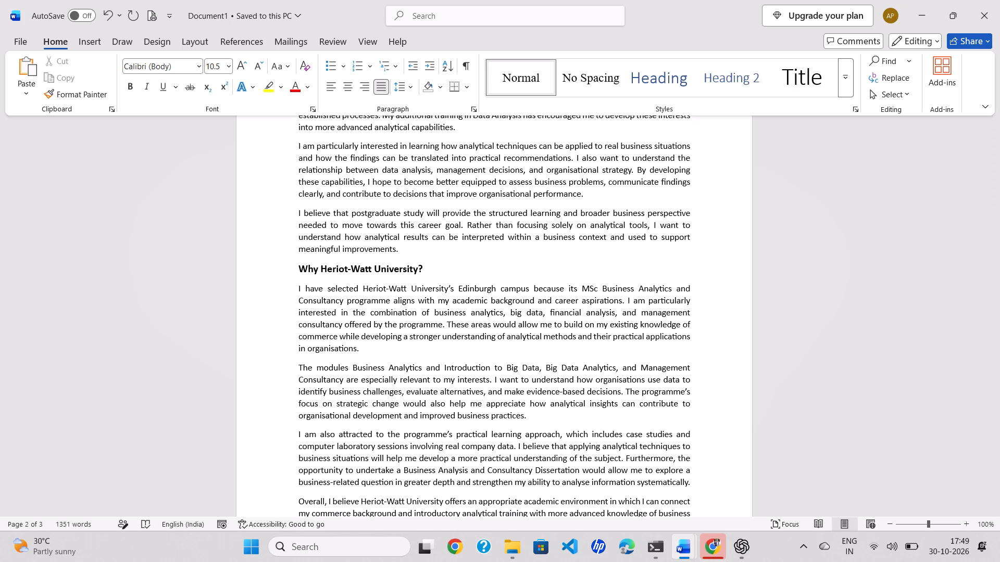
{"action": "scroll", "coordinate": [299, 395], "scroll_direction": "down", "scroll_amount": 1}
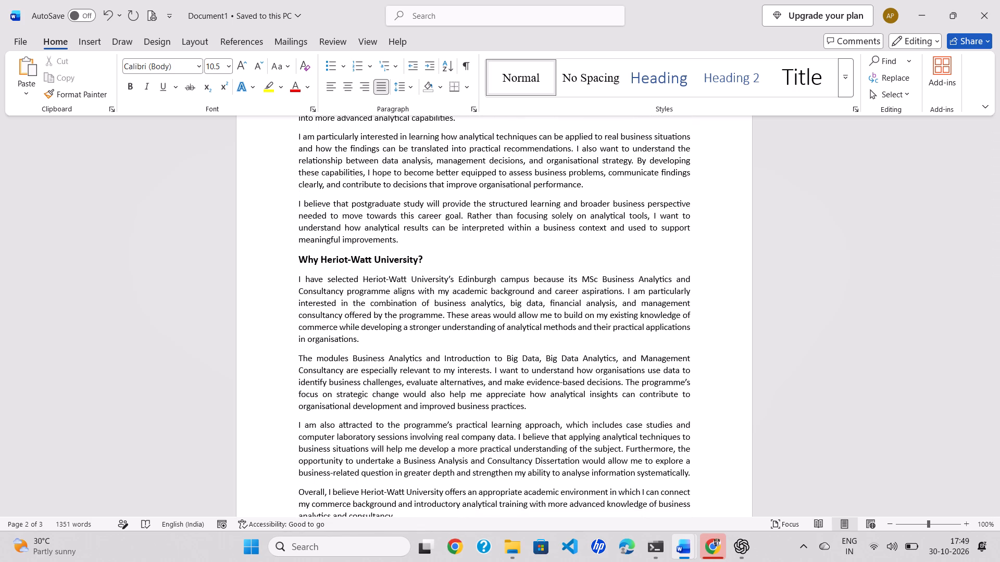
{"action": "scroll", "coordinate": [299, 395], "scroll_direction": "down", "scroll_amount": 1}
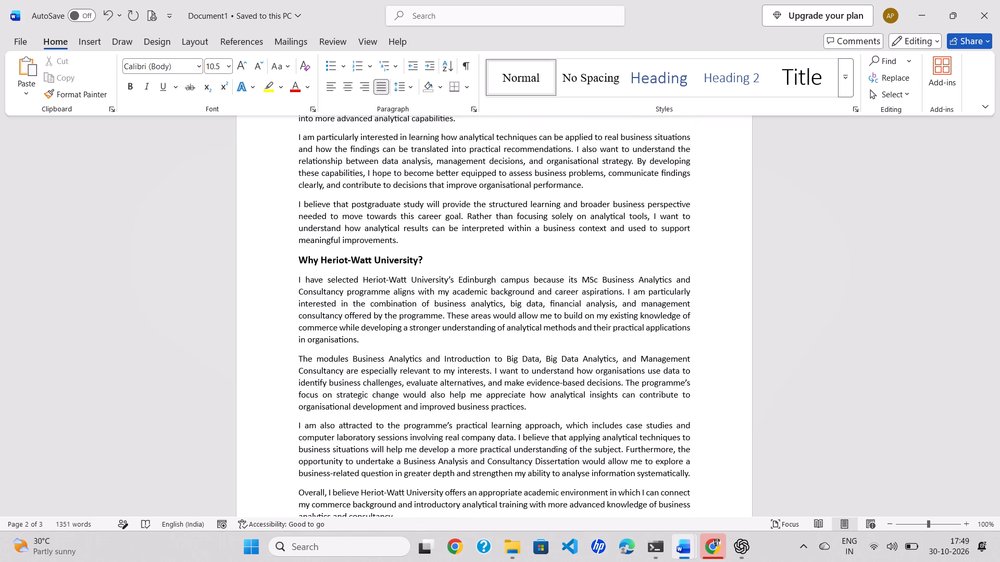
{"action": "scroll", "coordinate": [299, 395], "scroll_direction": "down", "scroll_amount": 3}
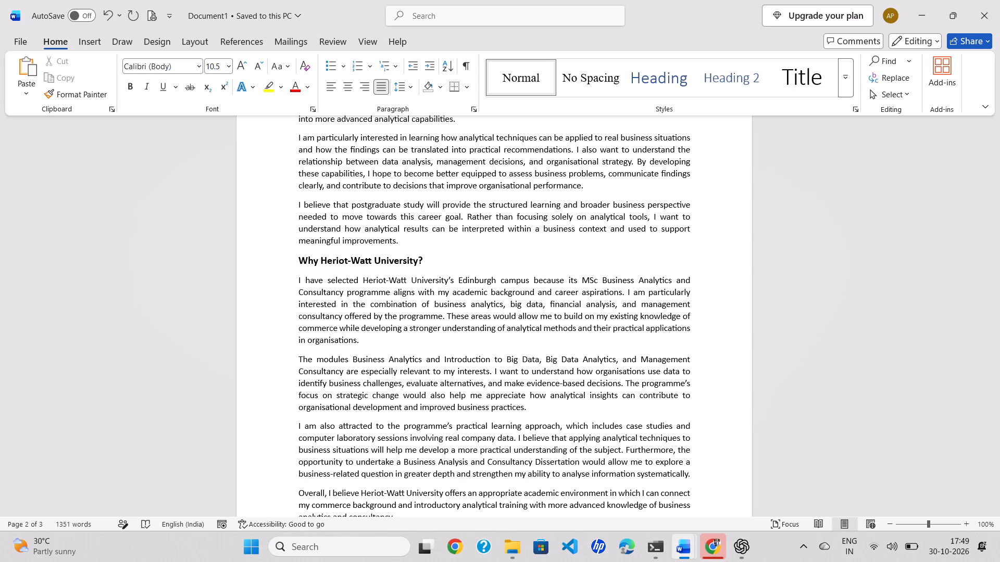
{"action": "scroll", "coordinate": [299, 395], "scroll_direction": "down", "scroll_amount": 5}
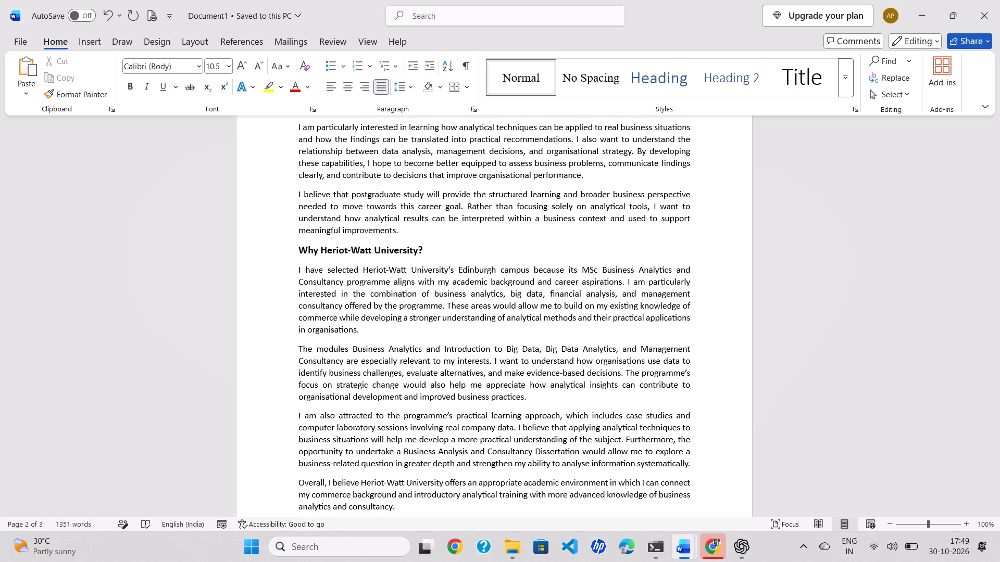
{"action": "scroll", "coordinate": [299, 395], "scroll_direction": "down", "scroll_amount": 2}
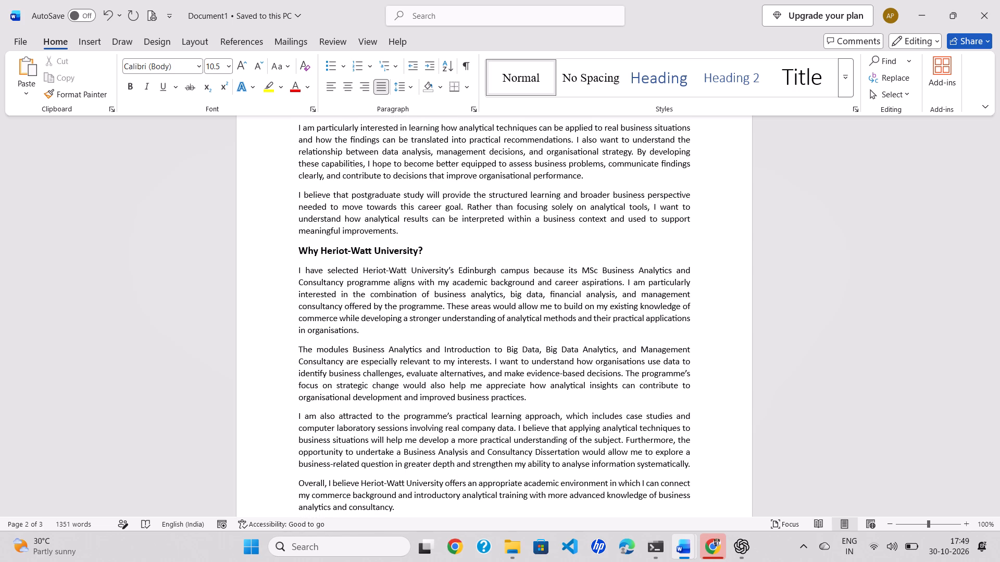
{"action": "scroll", "coordinate": [299, 395], "scroll_direction": "down", "scroll_amount": 3}
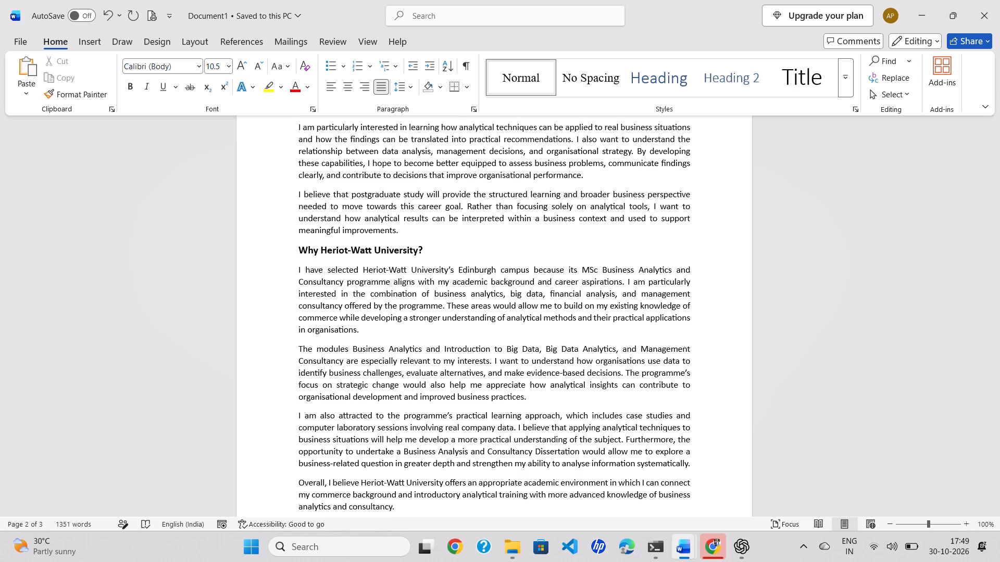
{"action": "scroll", "coordinate": [299, 395], "scroll_direction": "down", "scroll_amount": 2}
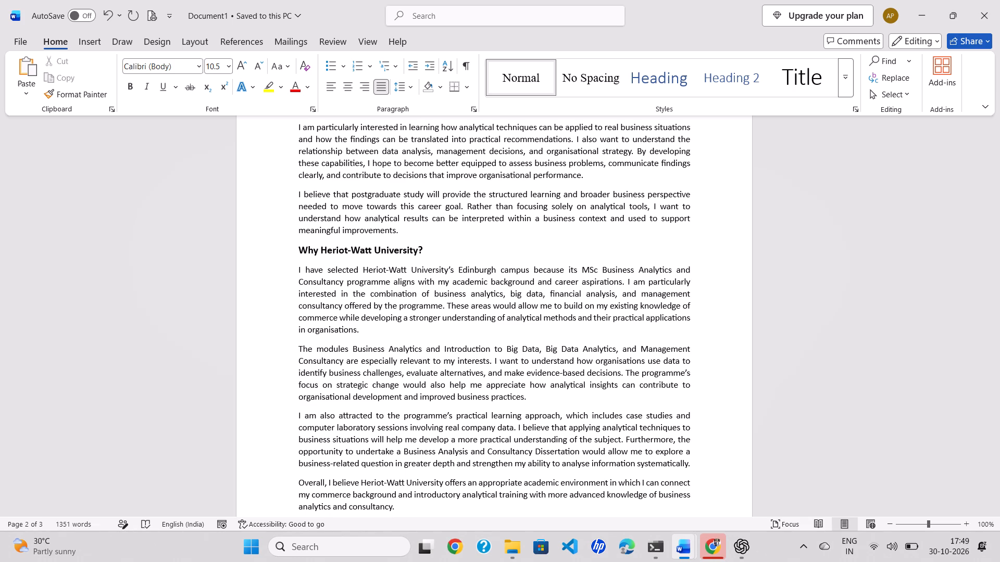
{"action": "scroll", "coordinate": [299, 395], "scroll_direction": "down", "scroll_amount": 2}
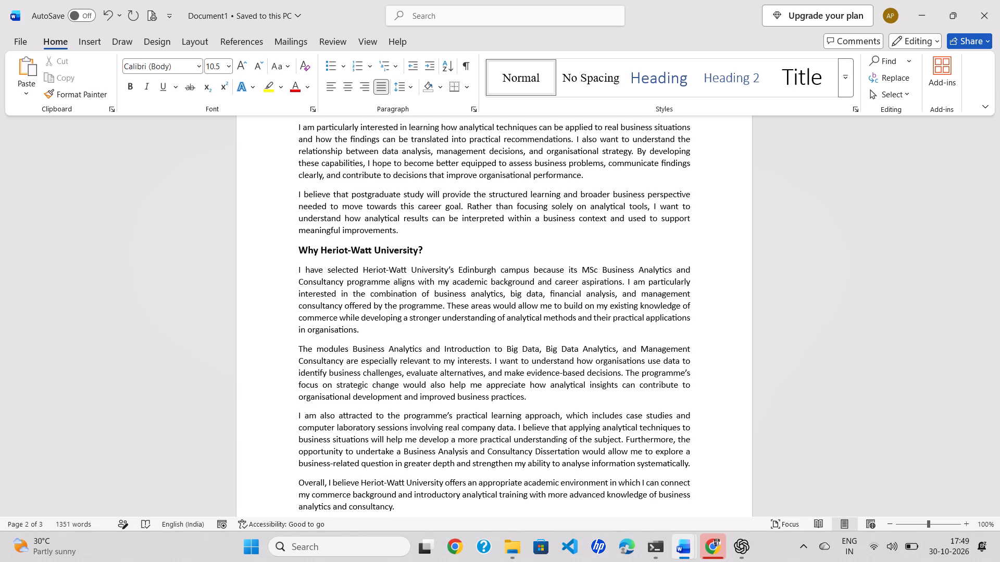
{"action": "scroll", "coordinate": [299, 395], "scroll_direction": "down", "scroll_amount": 4}
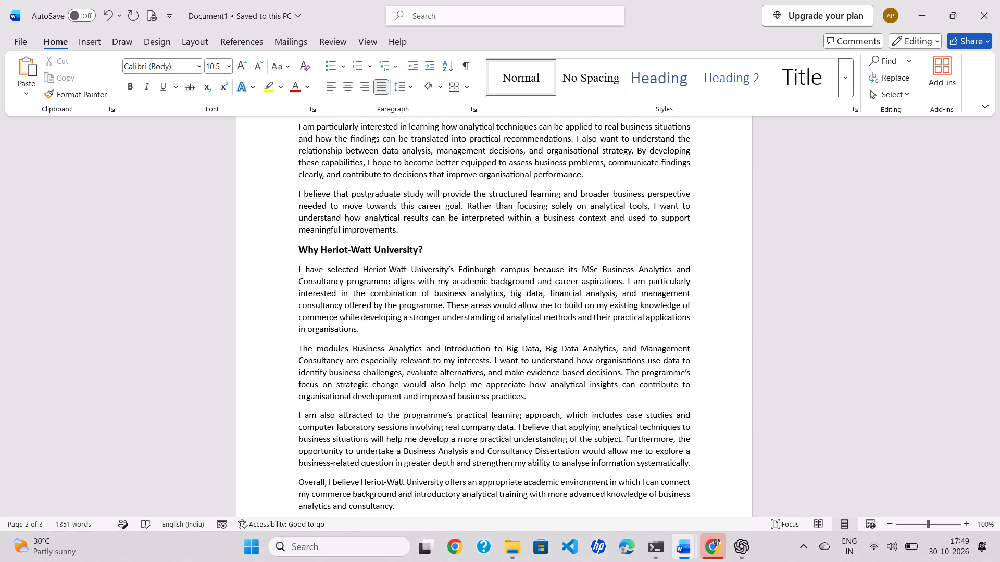
{"action": "scroll", "coordinate": [299, 395], "scroll_direction": "down", "scroll_amount": 1}
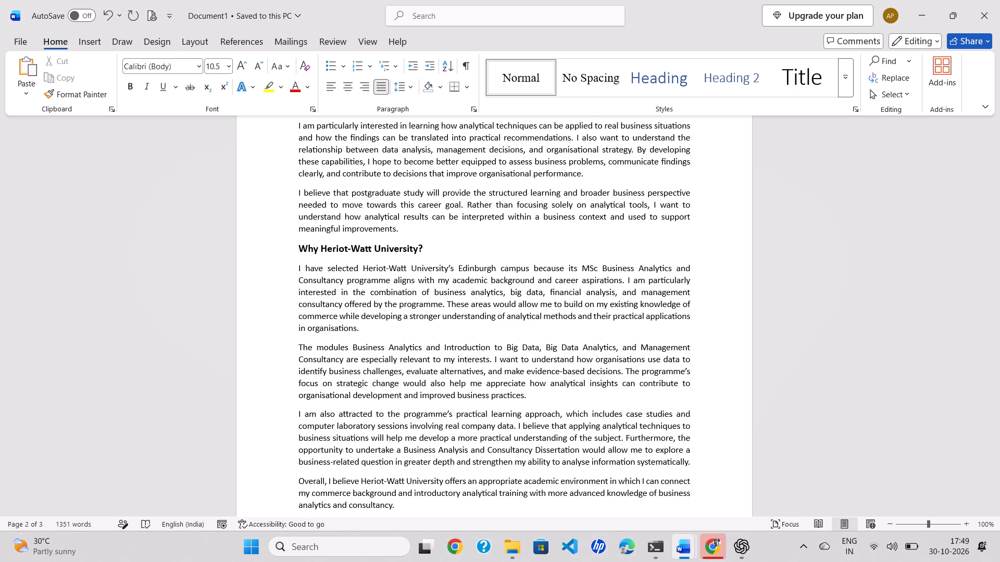
{"action": "scroll", "coordinate": [299, 395], "scroll_direction": "down", "scroll_amount": 2}
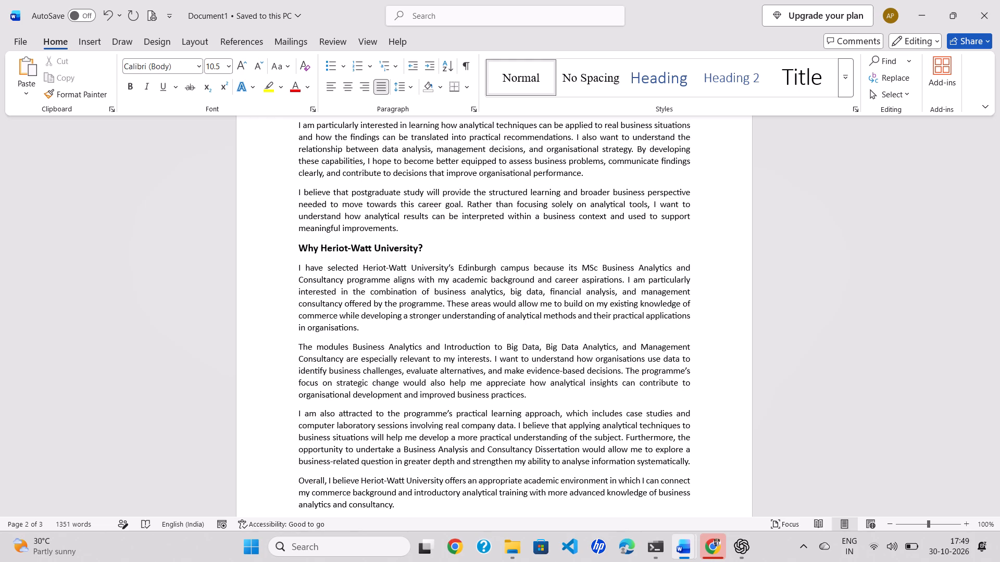
{"action": "scroll", "coordinate": [299, 395], "scroll_direction": "down", "scroll_amount": 1}
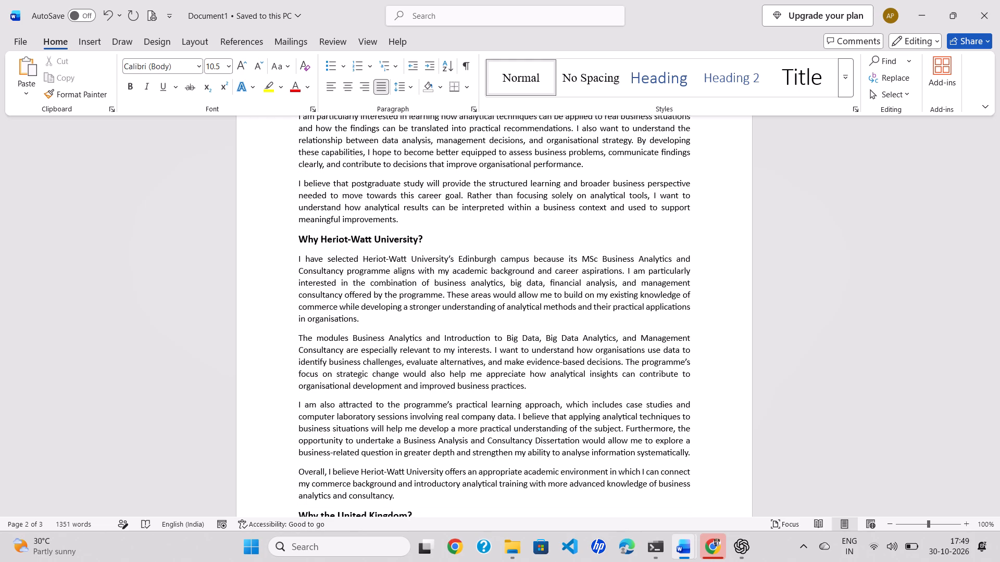
{"action": "scroll", "coordinate": [299, 395], "scroll_direction": "down", "scroll_amount": 2}
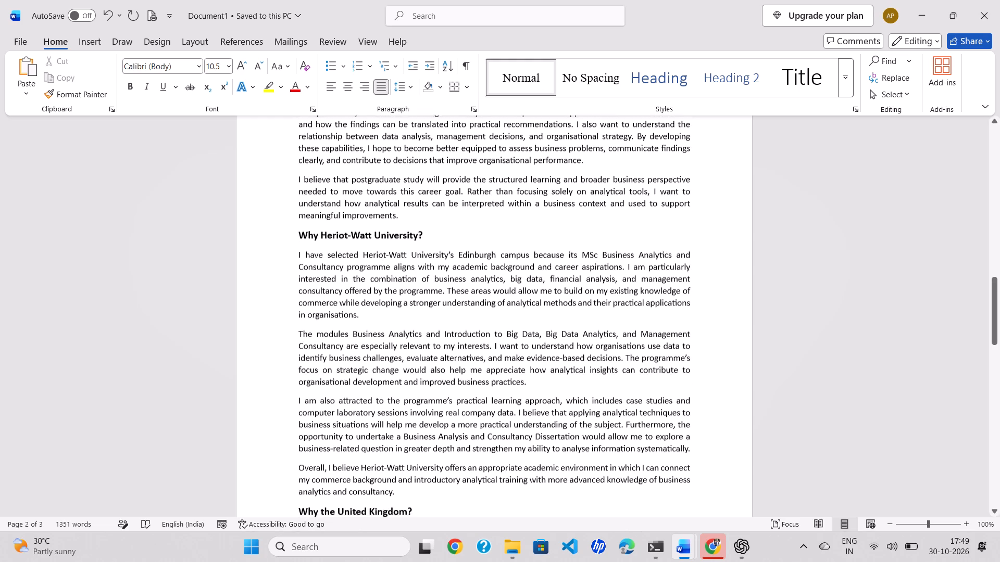
{"action": "scroll", "coordinate": [292, 382], "scroll_direction": "down", "scroll_amount": 1}
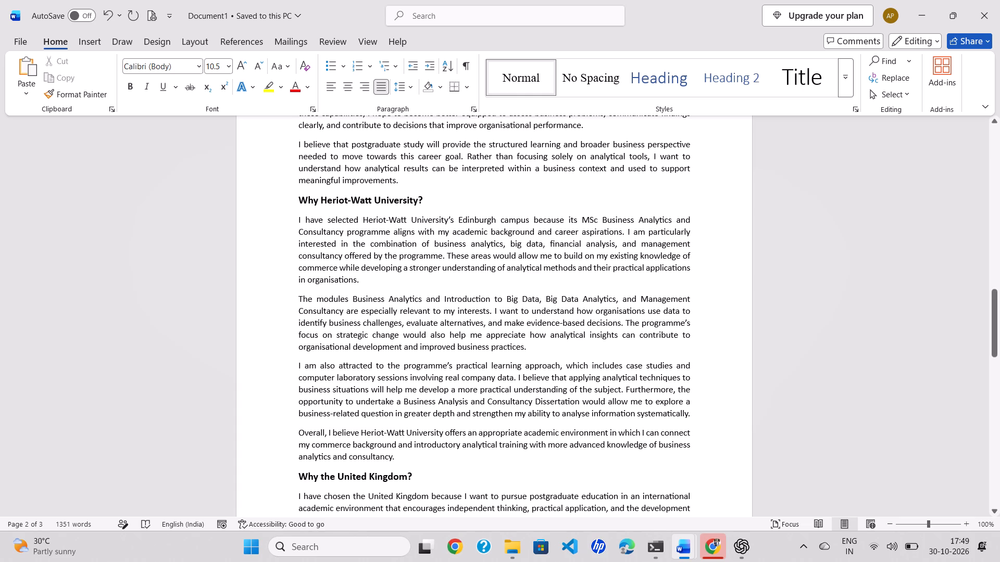
{"action": "scroll", "coordinate": [292, 382], "scroll_direction": "down", "scroll_amount": 1}
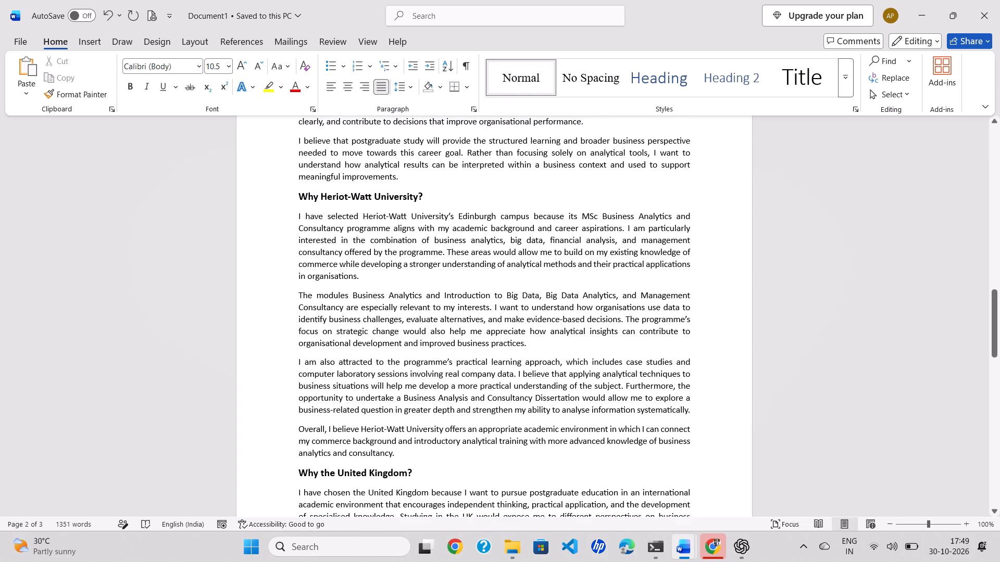
{"action": "scroll", "coordinate": [292, 382], "scroll_direction": "down", "scroll_amount": 1}
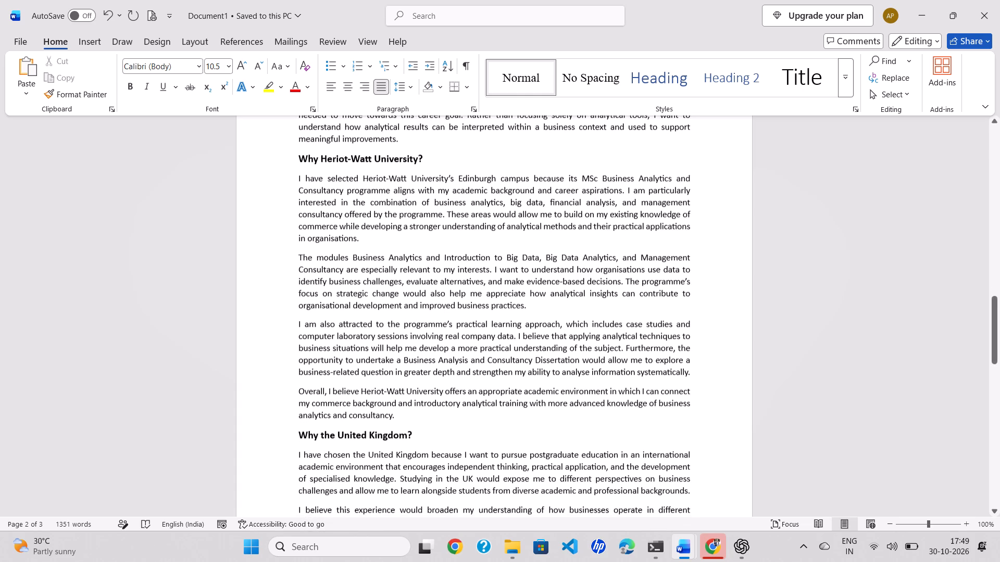
Read through the statement from the "Why the United Kingdom?" section to the sign-off on the third page.
{"action": "scroll", "coordinate": [279, 333], "scroll_direction": "down", "scroll_amount": 4}
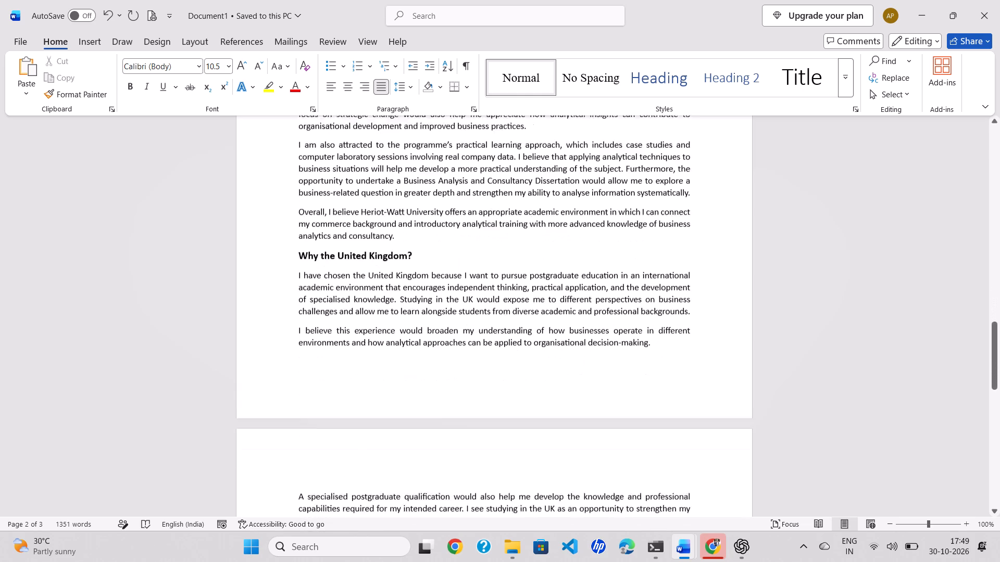
{"action": "scroll", "coordinate": [279, 333], "scroll_direction": "down", "scroll_amount": 2}
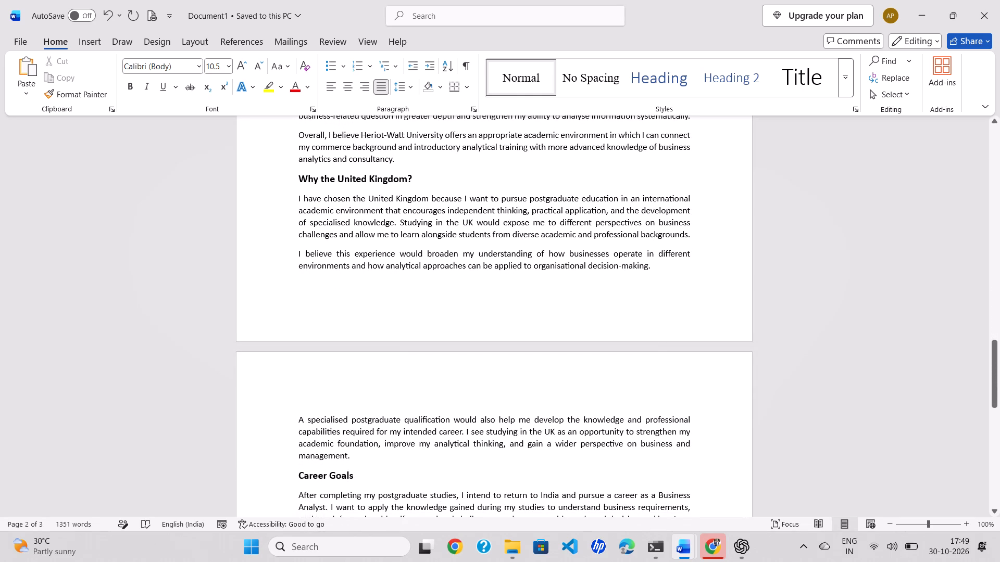
{"action": "scroll", "coordinate": [279, 333], "scroll_direction": "down", "scroll_amount": 3}
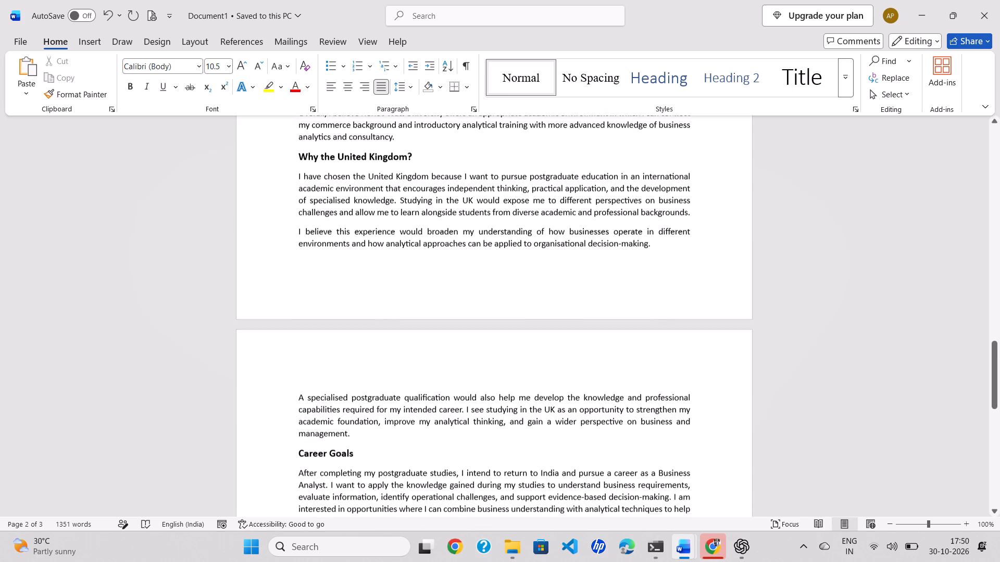
{"action": "scroll", "coordinate": [279, 333], "scroll_direction": "down", "scroll_amount": 1}
{"action": "scroll", "coordinate": [279, 333], "scroll_direction": "up", "scroll_amount": 1}
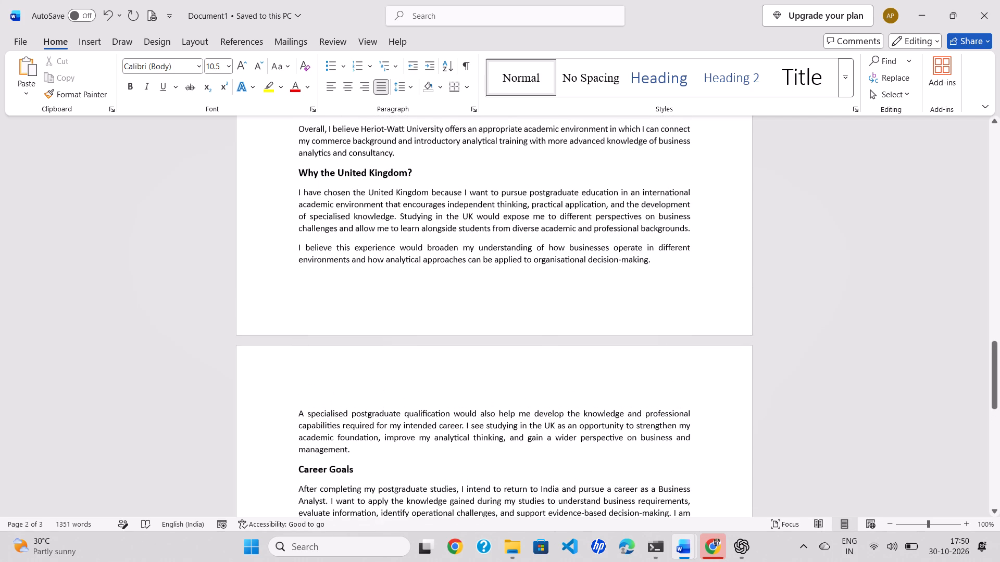
{"action": "scroll", "coordinate": [279, 333], "scroll_direction": "down", "scroll_amount": 2}
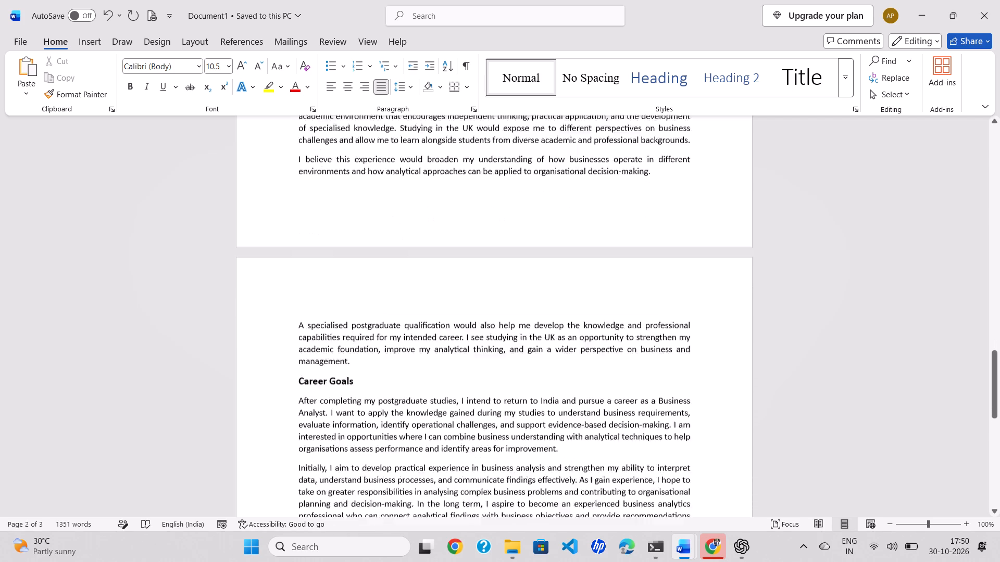
{"action": "scroll", "coordinate": [279, 333], "scroll_direction": "down", "scroll_amount": 4}
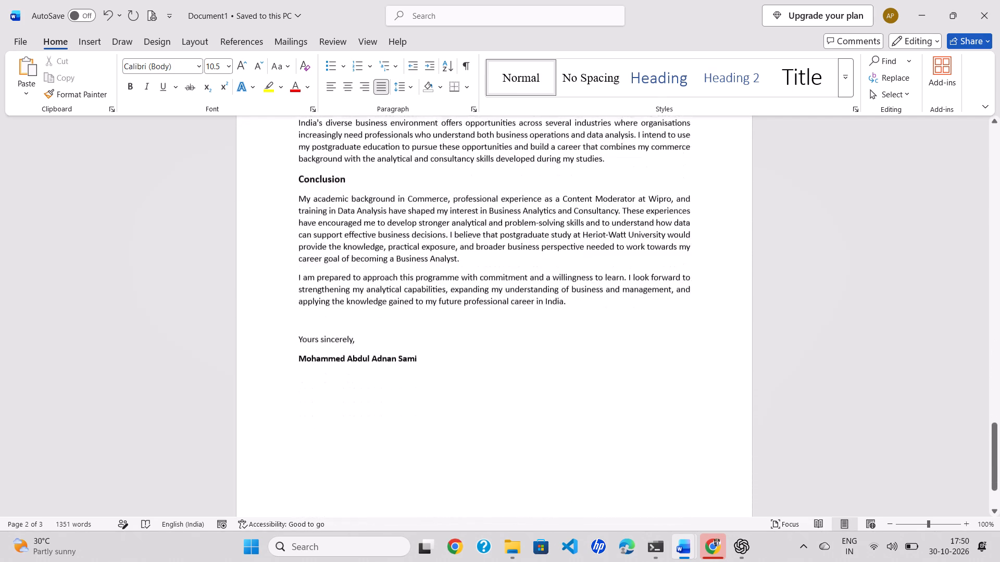
{"action": "scroll", "coordinate": [279, 333], "scroll_direction": "down", "scroll_amount": 1}
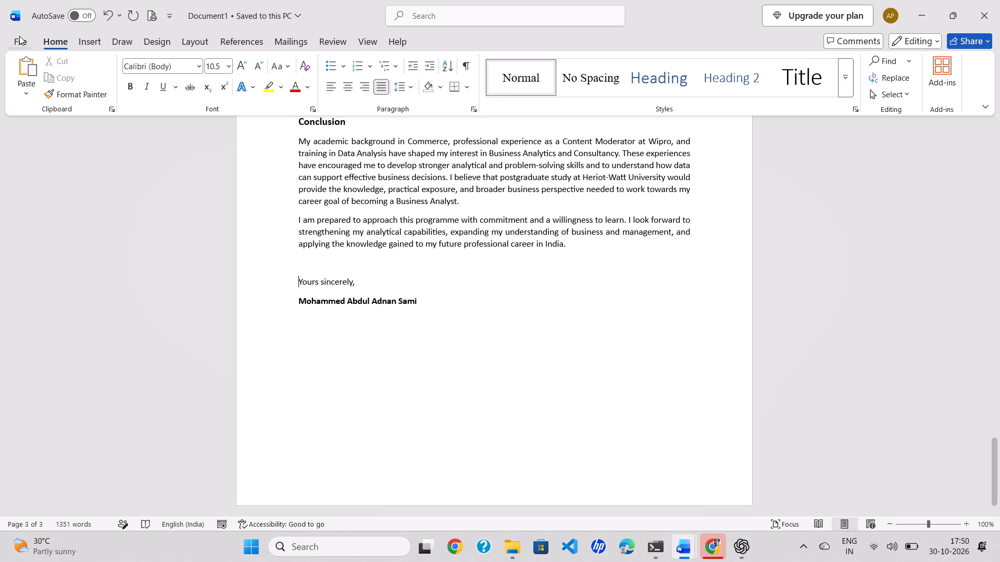
Start saving the document under a new name and choose New Volume (D:) as the destination.
{"action": "left_click", "coordinate": [19, 35]}
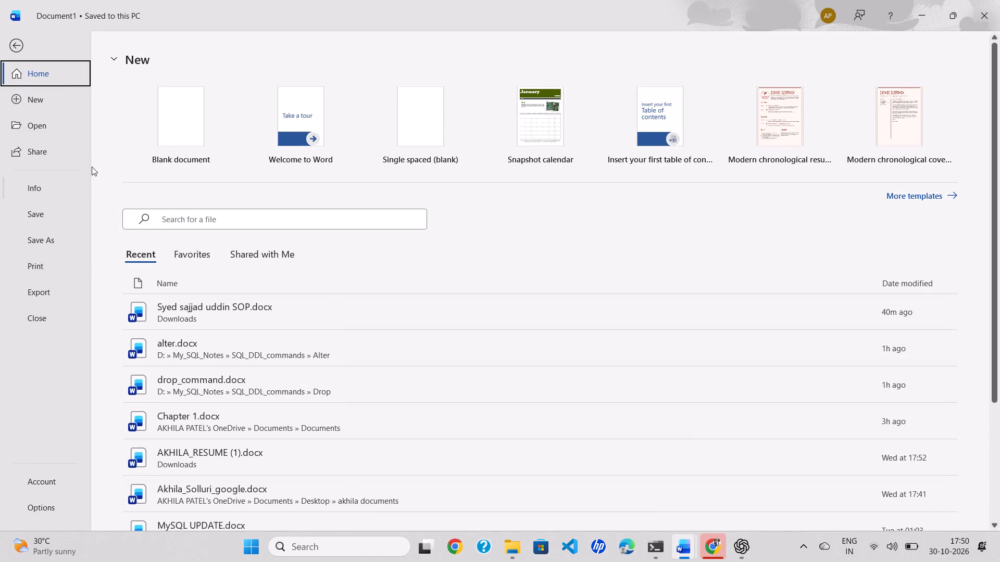
{"action": "left_click", "coordinate": [60, 242]}
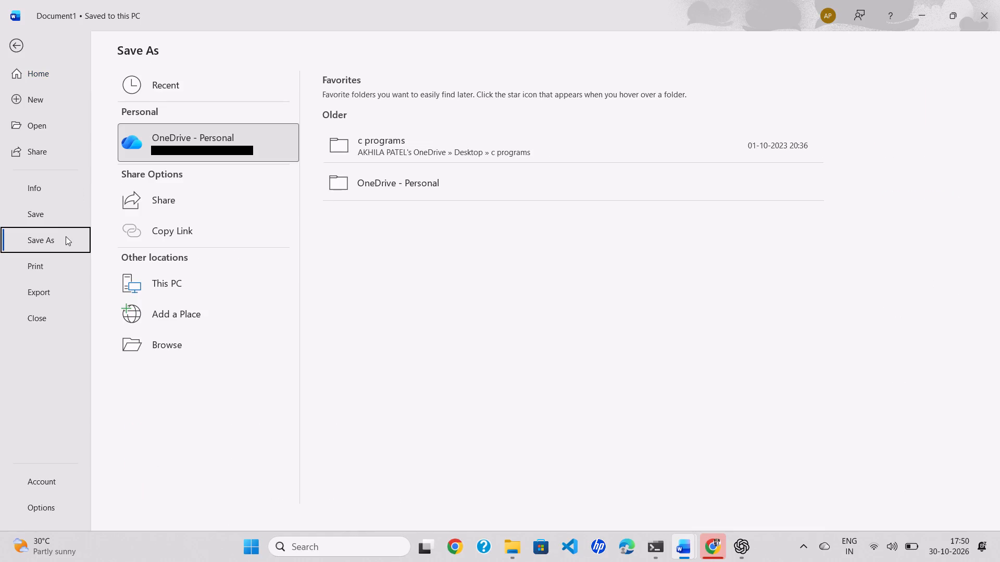
{"action": "left_click", "coordinate": [159, 282]}
{"action": "double_click", "coordinate": [159, 282]}
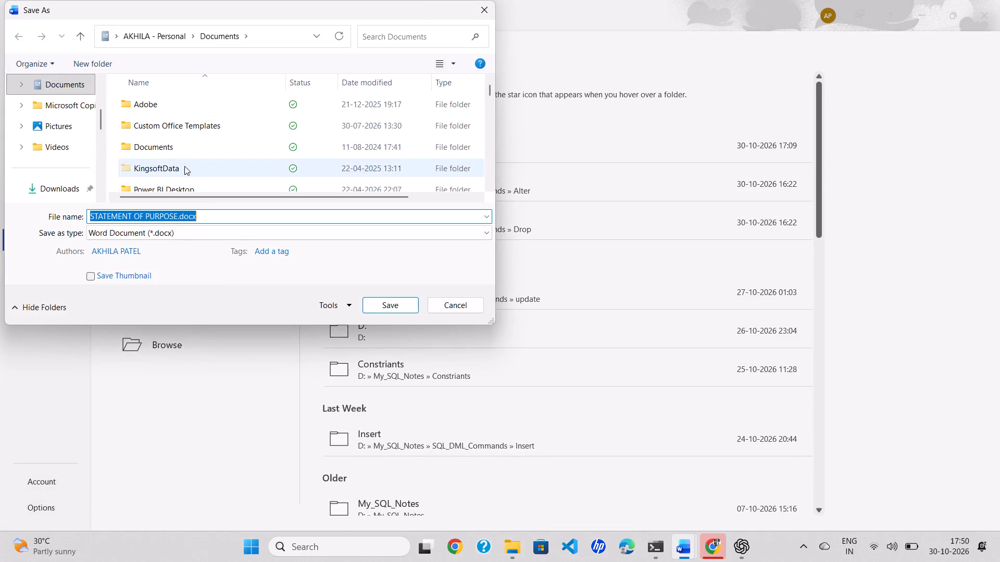
{"action": "scroll", "coordinate": [63, 124], "scroll_direction": "down", "scroll_amount": 2}
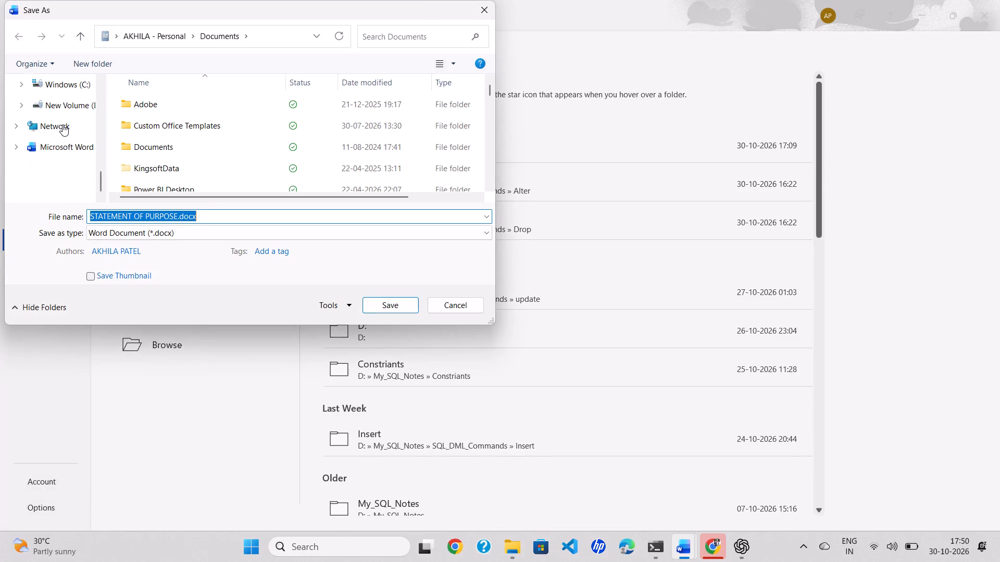
{"action": "scroll", "coordinate": [63, 124], "scroll_direction": "down", "scroll_amount": 1}
{"action": "scroll", "coordinate": [63, 124], "scroll_direction": "up", "scroll_amount": 3}
{"action": "scroll", "coordinate": [63, 124], "scroll_direction": "down", "scroll_amount": 2}
{"action": "double_click", "coordinate": [73, 105]}
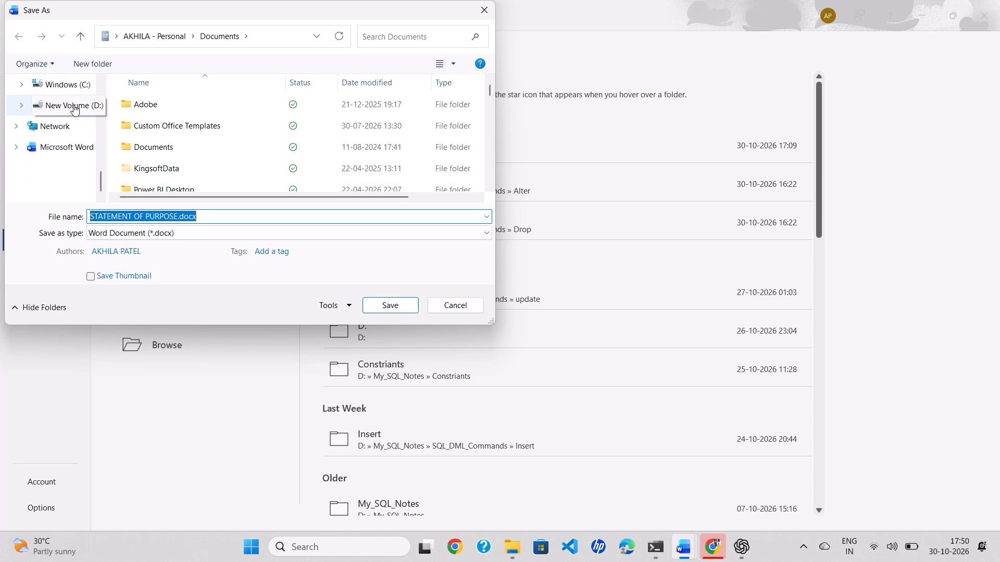
{"action": "scroll", "coordinate": [185, 134], "scroll_direction": "down", "scroll_amount": 3}
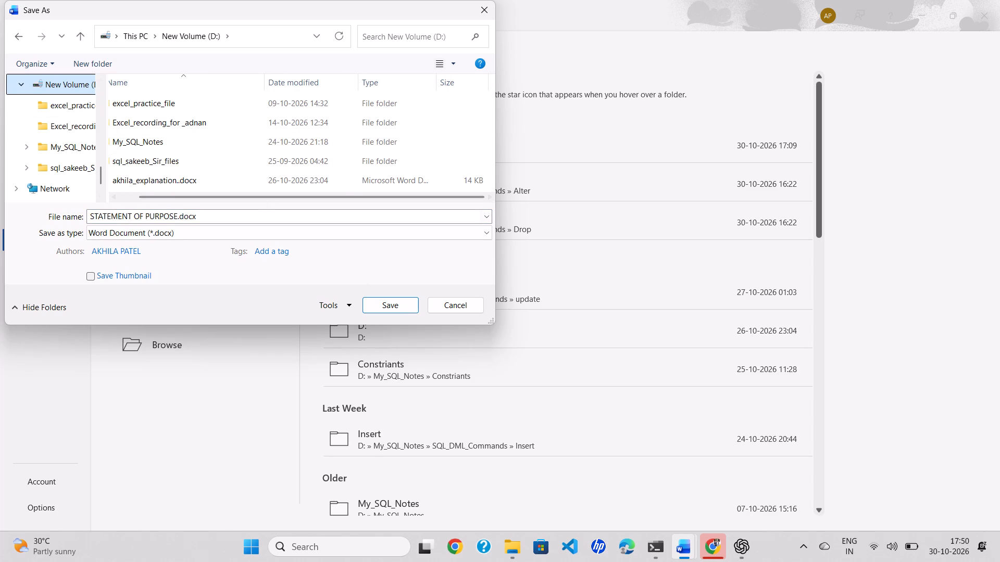
Name the file Adnan_STATEMENT_OF_PURPOSE.docx, with underscores in place of the spaces, and save it.
{"action": "left_click", "coordinate": [89, 213]}
{"action": "left_click", "coordinate": [89, 213]}
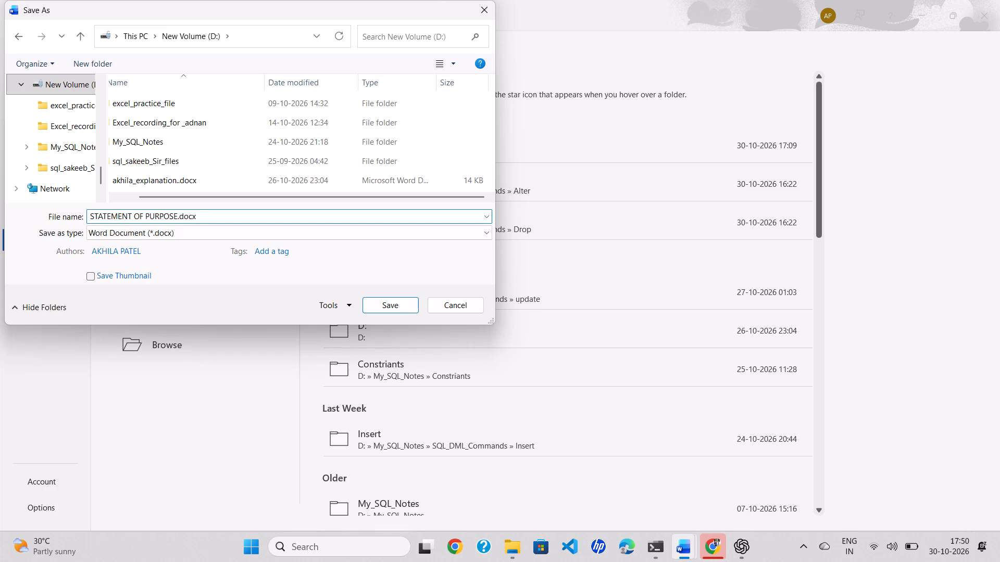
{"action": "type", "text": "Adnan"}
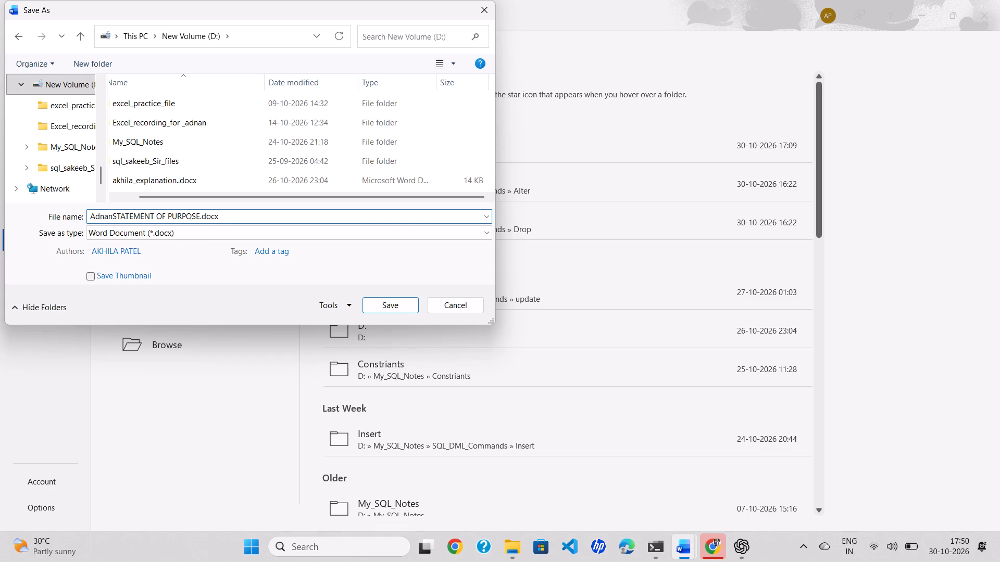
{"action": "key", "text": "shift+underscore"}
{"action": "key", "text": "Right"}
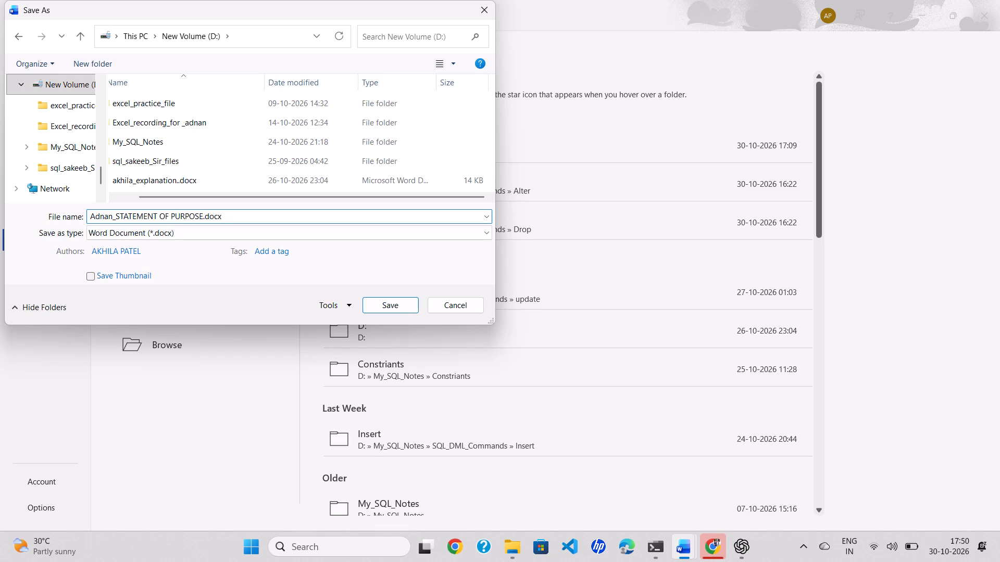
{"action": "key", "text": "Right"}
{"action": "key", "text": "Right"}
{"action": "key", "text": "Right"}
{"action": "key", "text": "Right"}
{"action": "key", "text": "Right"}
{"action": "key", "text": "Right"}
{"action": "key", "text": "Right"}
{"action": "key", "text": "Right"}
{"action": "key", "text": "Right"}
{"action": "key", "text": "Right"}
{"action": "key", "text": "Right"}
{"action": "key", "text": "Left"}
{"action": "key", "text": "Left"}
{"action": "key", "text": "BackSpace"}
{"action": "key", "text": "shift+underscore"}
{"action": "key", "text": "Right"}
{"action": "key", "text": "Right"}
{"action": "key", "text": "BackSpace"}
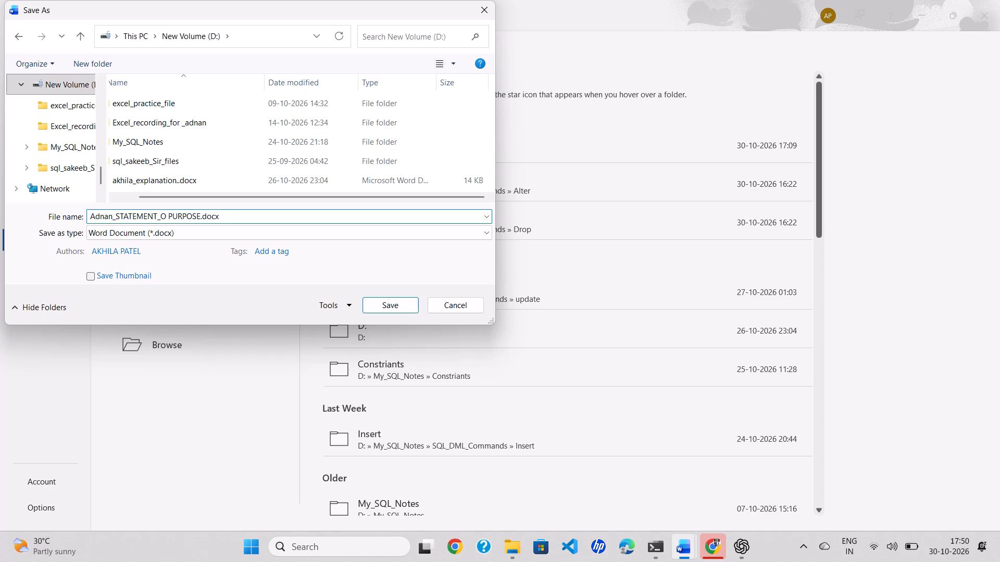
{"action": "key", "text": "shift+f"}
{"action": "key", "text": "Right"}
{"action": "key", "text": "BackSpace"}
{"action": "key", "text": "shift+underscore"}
{"action": "left_click", "coordinate": [396, 307]}
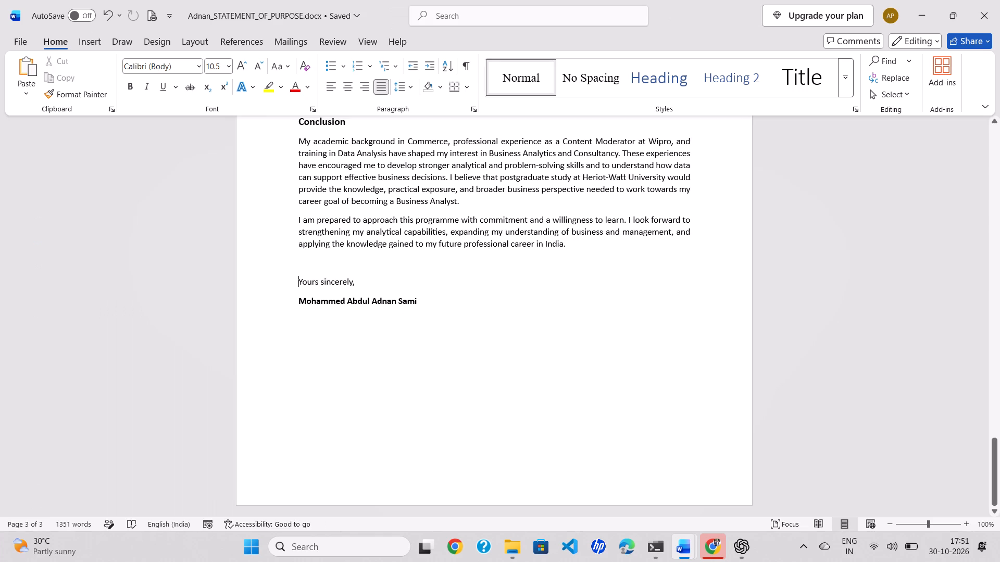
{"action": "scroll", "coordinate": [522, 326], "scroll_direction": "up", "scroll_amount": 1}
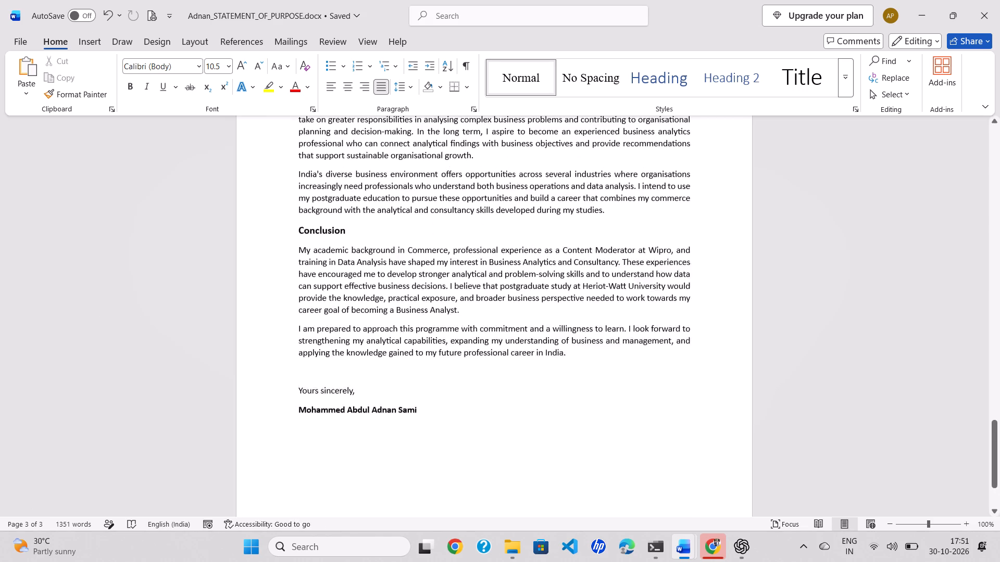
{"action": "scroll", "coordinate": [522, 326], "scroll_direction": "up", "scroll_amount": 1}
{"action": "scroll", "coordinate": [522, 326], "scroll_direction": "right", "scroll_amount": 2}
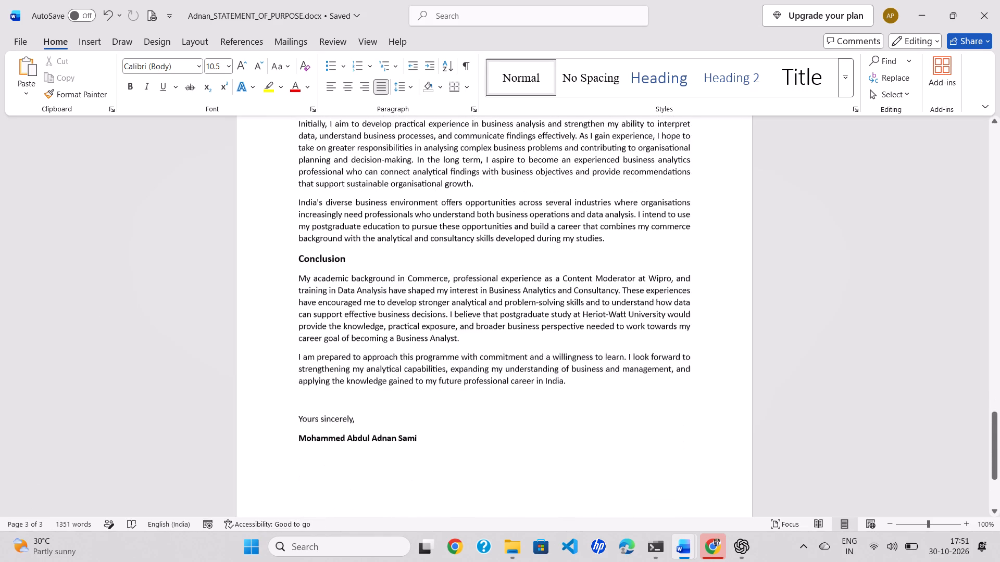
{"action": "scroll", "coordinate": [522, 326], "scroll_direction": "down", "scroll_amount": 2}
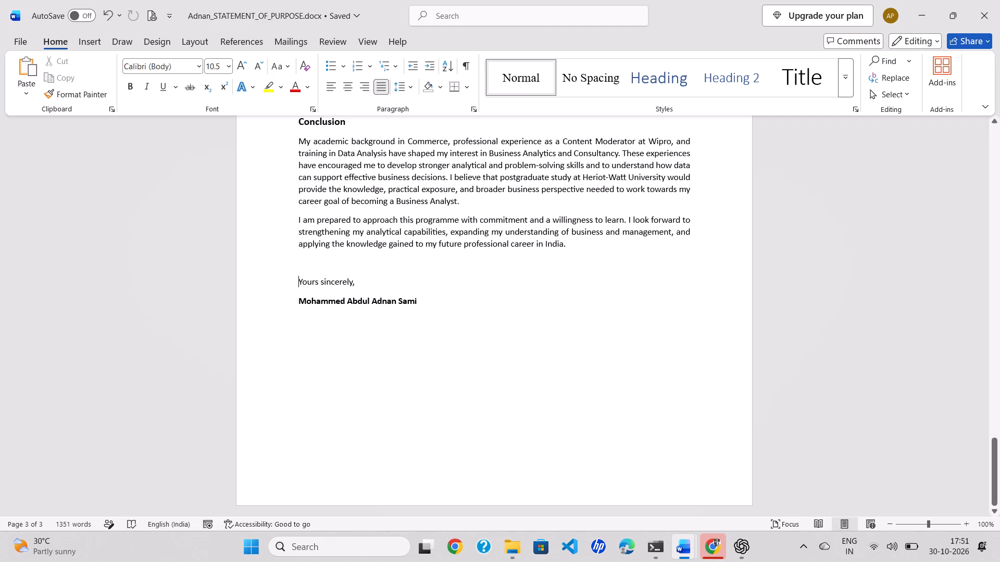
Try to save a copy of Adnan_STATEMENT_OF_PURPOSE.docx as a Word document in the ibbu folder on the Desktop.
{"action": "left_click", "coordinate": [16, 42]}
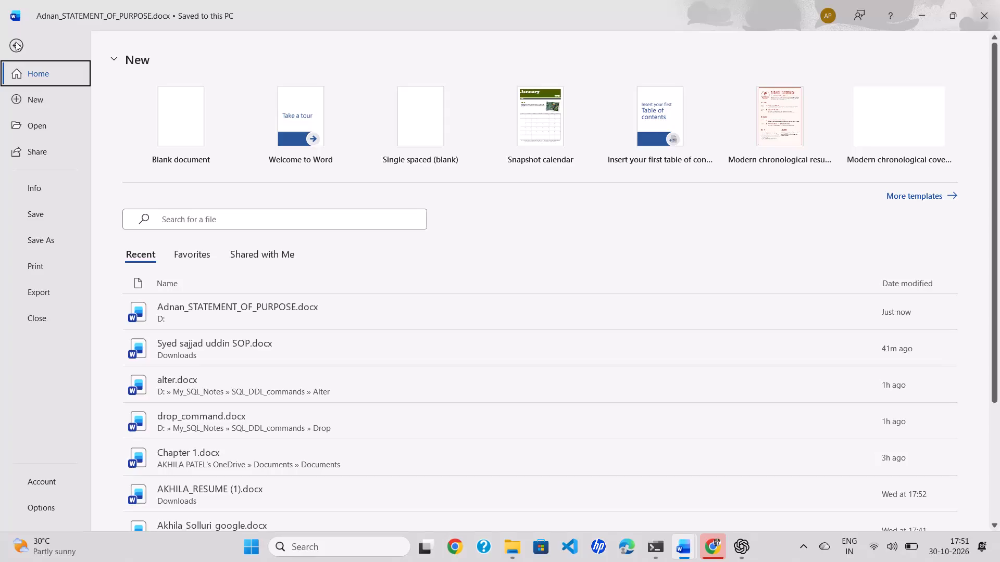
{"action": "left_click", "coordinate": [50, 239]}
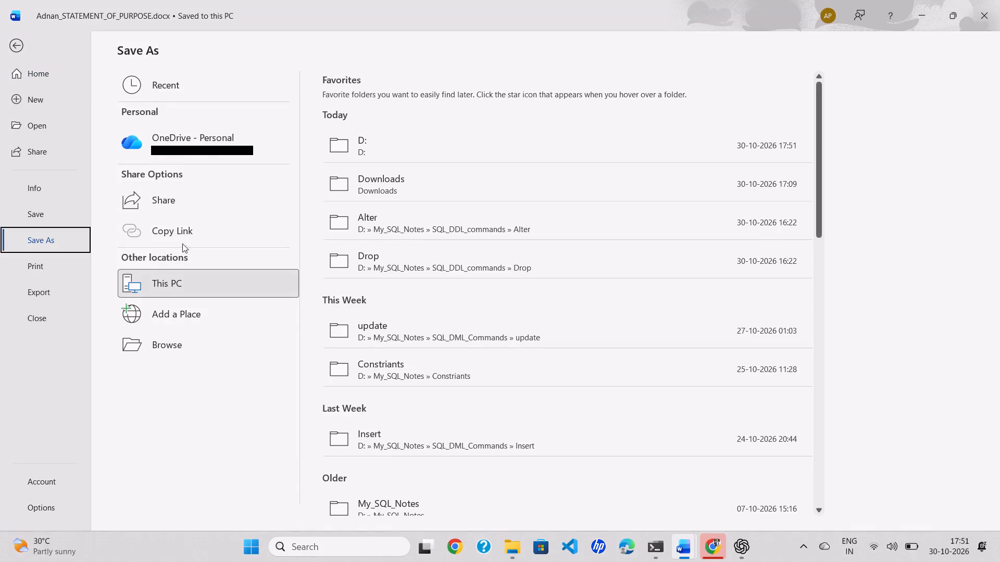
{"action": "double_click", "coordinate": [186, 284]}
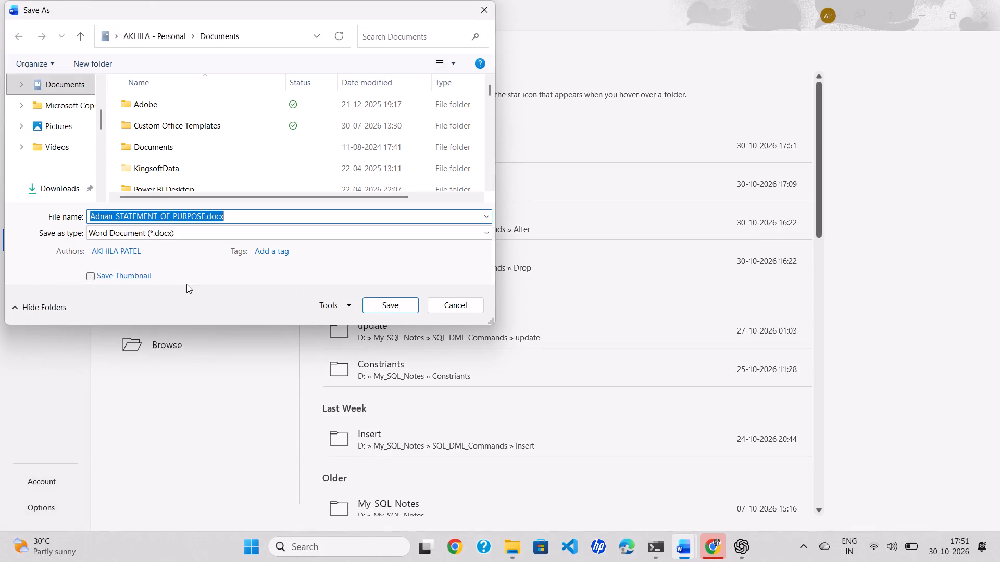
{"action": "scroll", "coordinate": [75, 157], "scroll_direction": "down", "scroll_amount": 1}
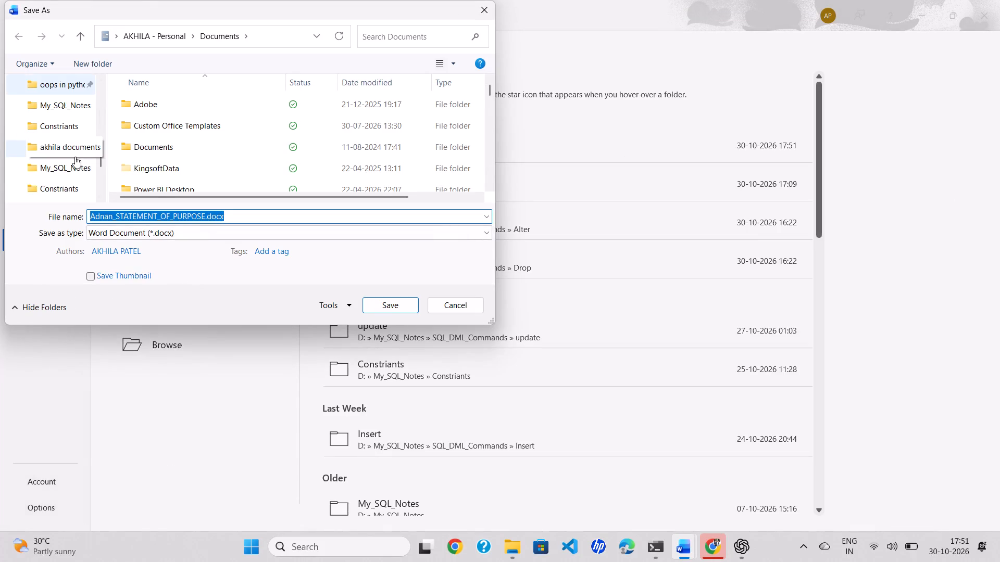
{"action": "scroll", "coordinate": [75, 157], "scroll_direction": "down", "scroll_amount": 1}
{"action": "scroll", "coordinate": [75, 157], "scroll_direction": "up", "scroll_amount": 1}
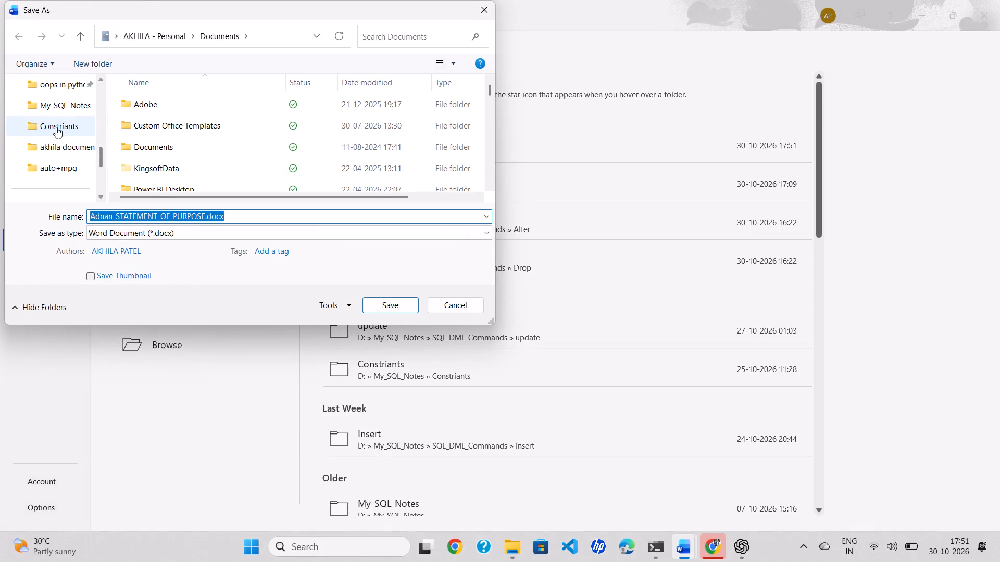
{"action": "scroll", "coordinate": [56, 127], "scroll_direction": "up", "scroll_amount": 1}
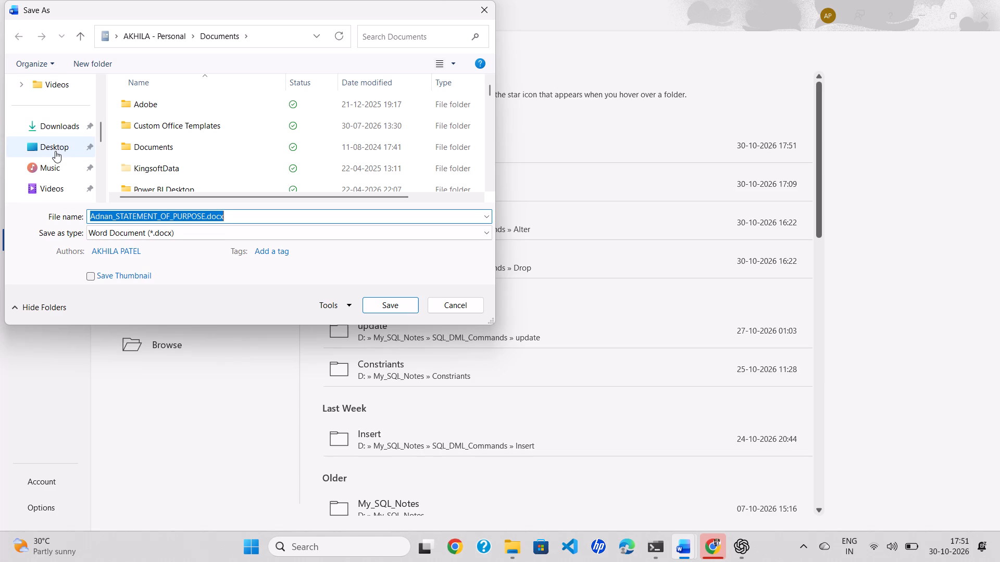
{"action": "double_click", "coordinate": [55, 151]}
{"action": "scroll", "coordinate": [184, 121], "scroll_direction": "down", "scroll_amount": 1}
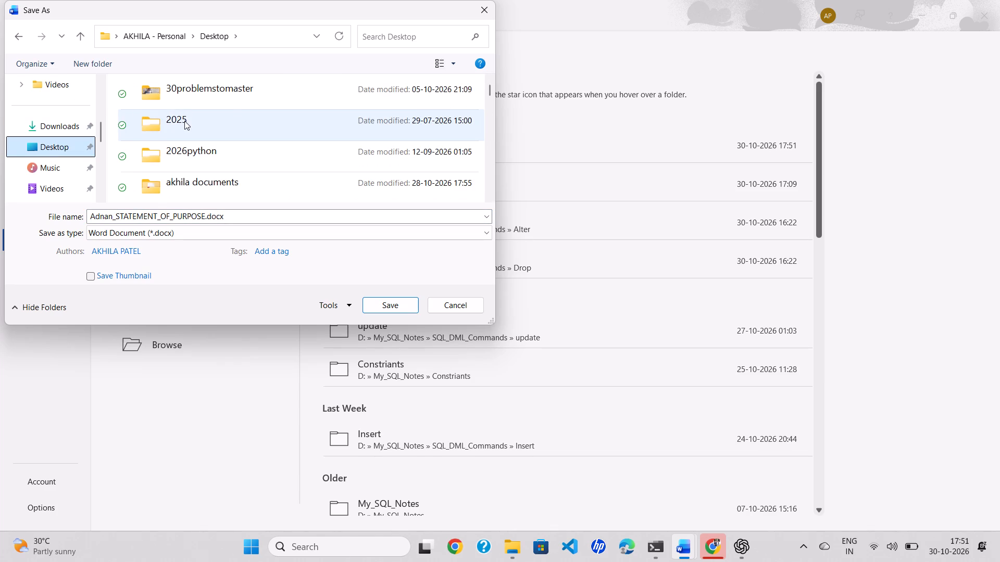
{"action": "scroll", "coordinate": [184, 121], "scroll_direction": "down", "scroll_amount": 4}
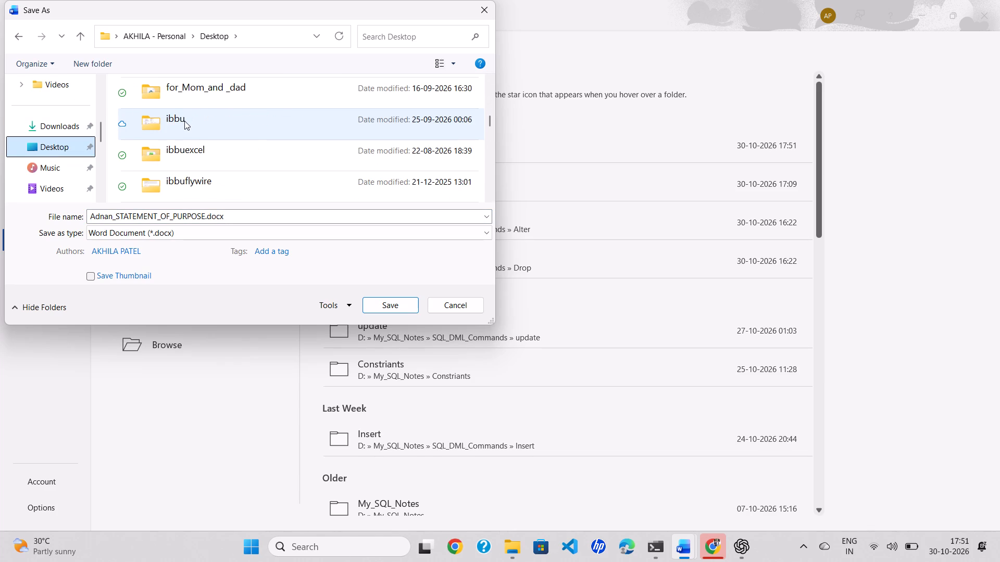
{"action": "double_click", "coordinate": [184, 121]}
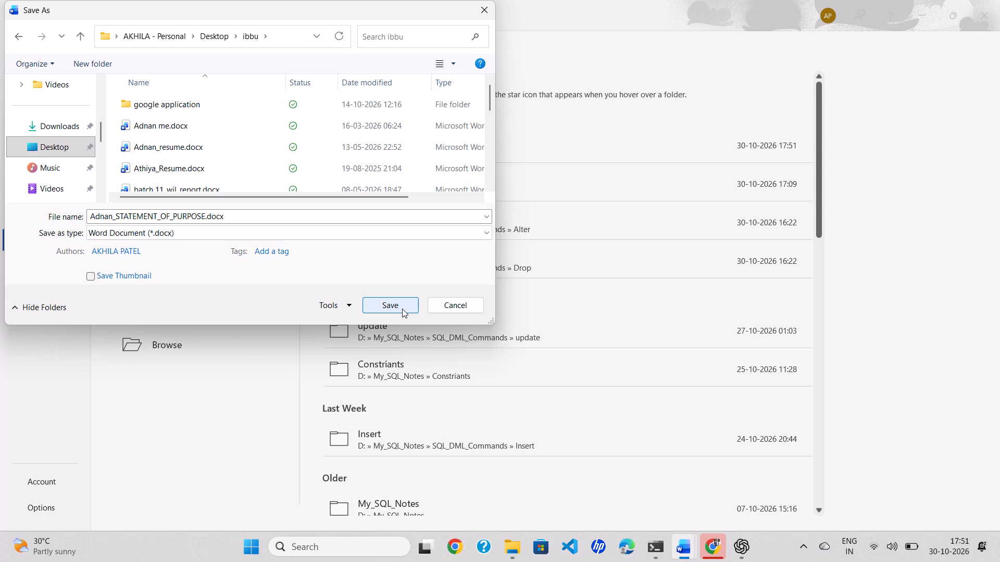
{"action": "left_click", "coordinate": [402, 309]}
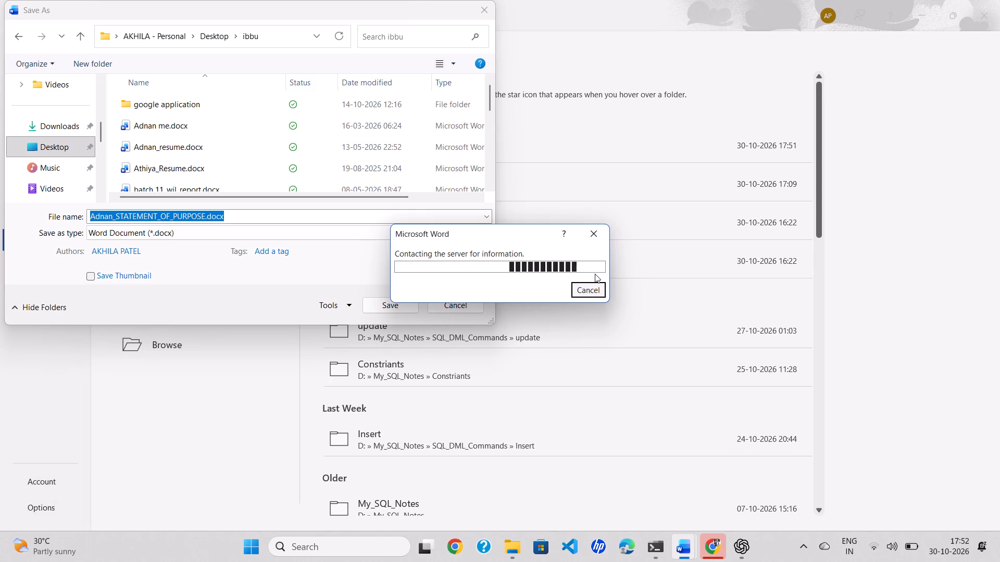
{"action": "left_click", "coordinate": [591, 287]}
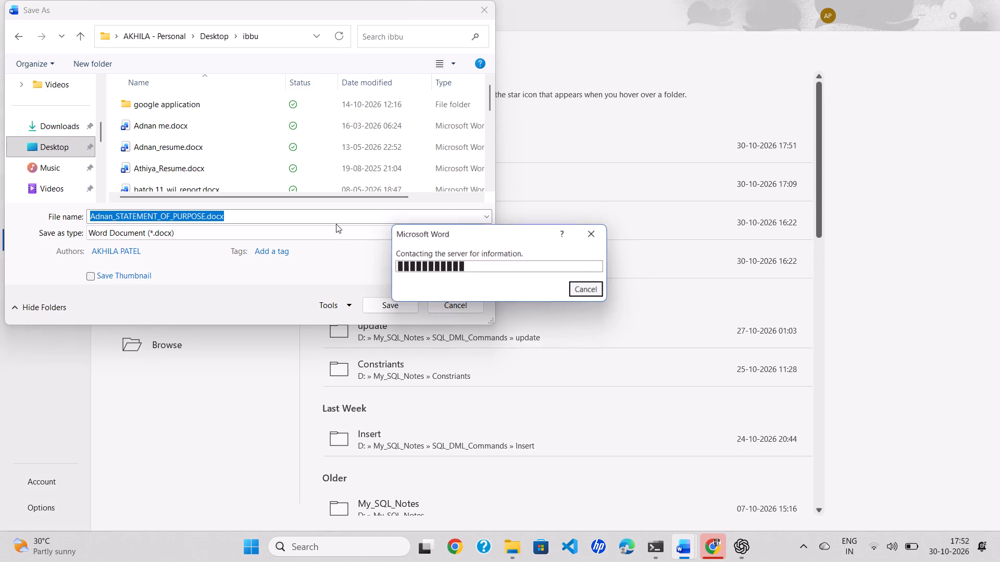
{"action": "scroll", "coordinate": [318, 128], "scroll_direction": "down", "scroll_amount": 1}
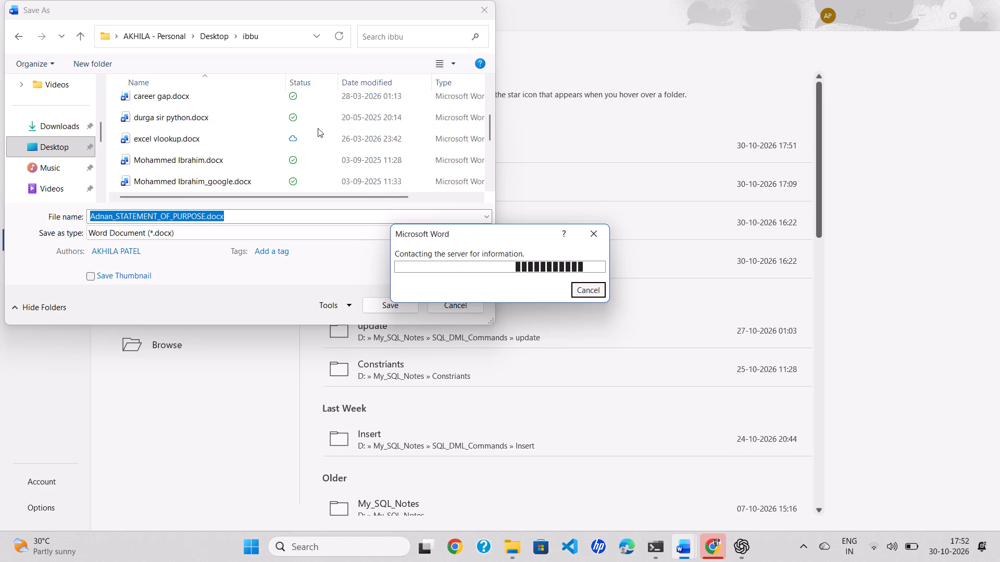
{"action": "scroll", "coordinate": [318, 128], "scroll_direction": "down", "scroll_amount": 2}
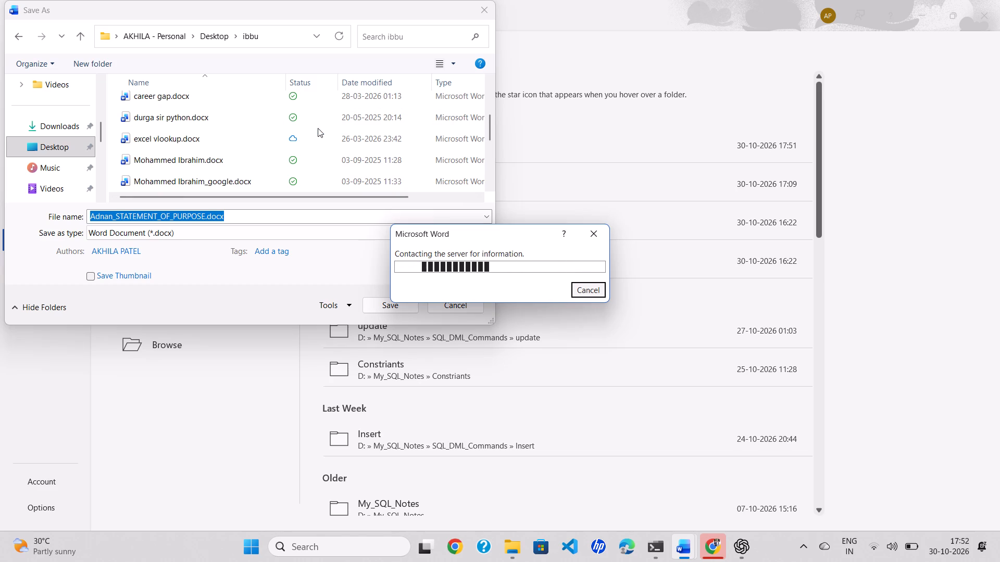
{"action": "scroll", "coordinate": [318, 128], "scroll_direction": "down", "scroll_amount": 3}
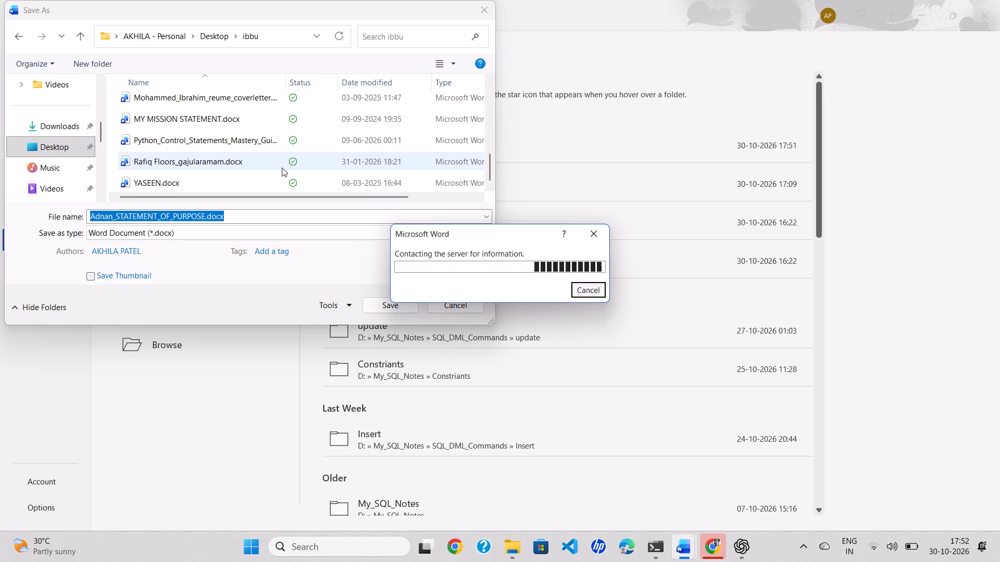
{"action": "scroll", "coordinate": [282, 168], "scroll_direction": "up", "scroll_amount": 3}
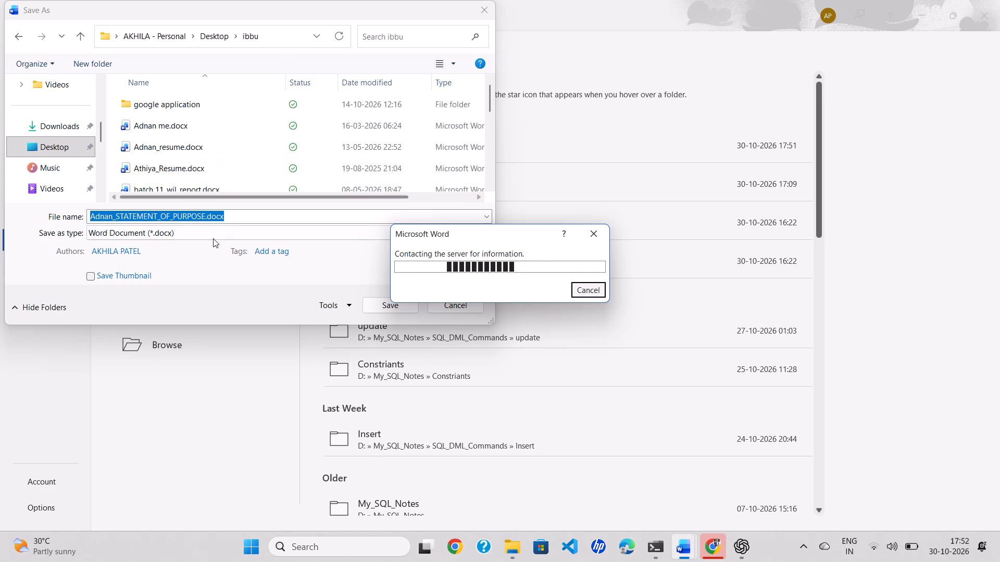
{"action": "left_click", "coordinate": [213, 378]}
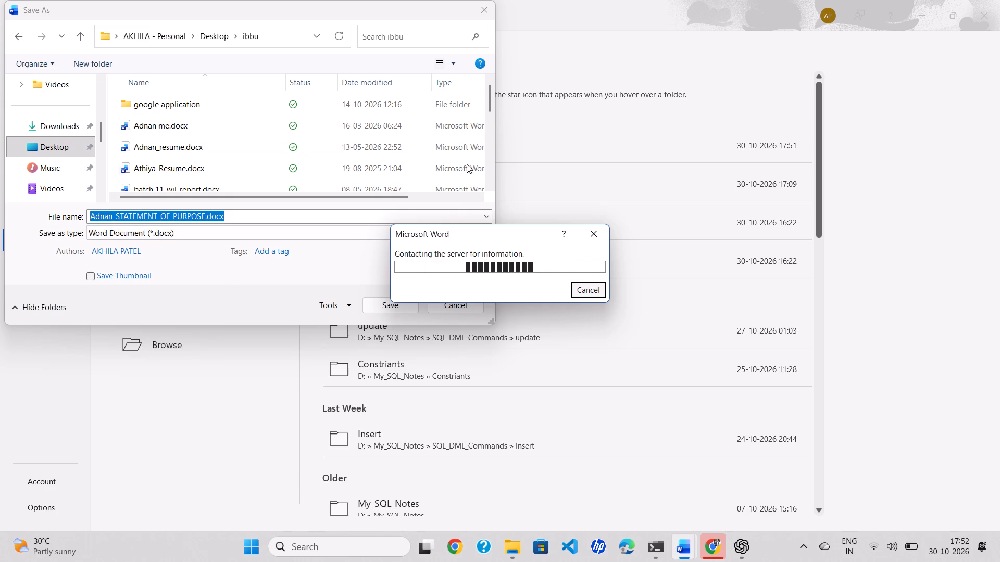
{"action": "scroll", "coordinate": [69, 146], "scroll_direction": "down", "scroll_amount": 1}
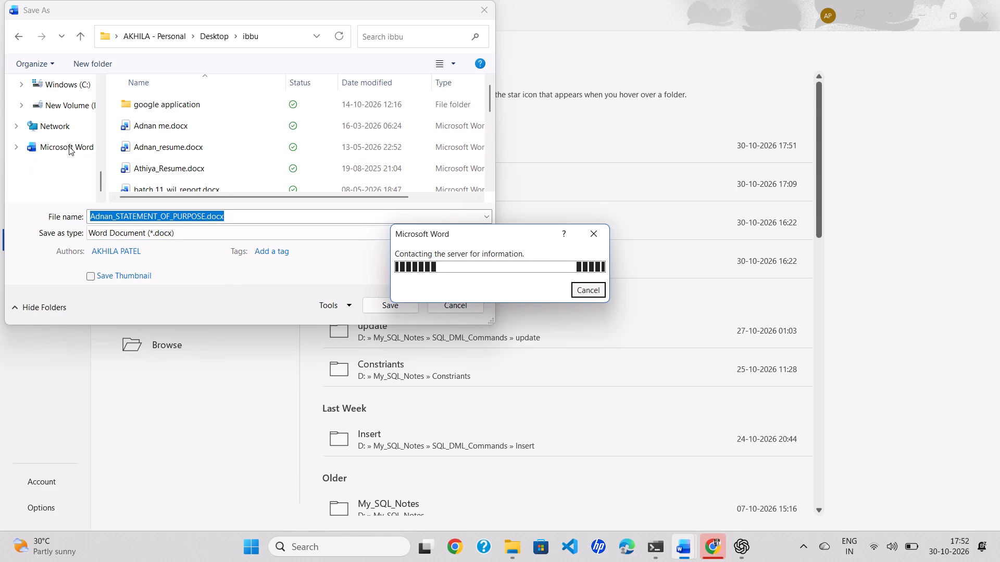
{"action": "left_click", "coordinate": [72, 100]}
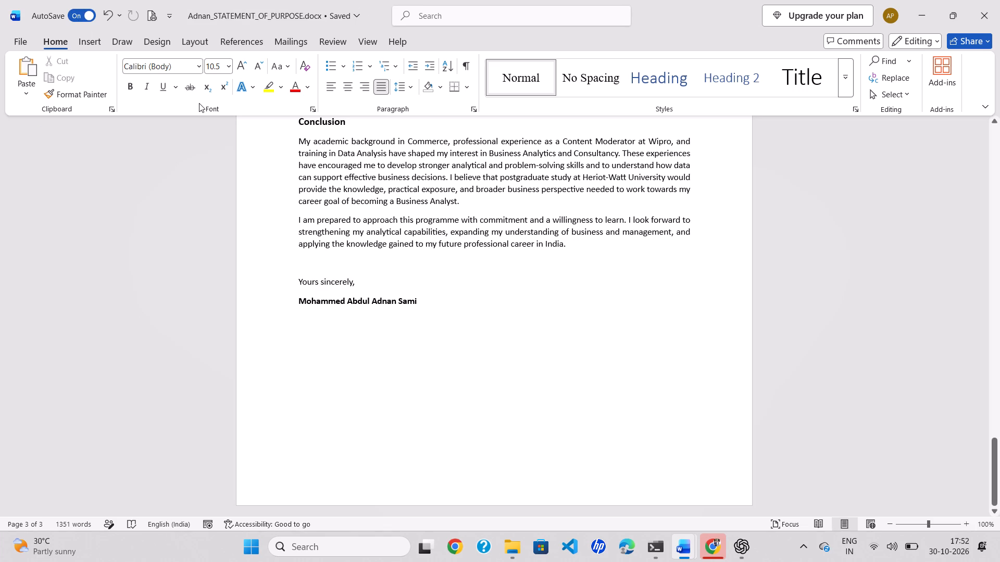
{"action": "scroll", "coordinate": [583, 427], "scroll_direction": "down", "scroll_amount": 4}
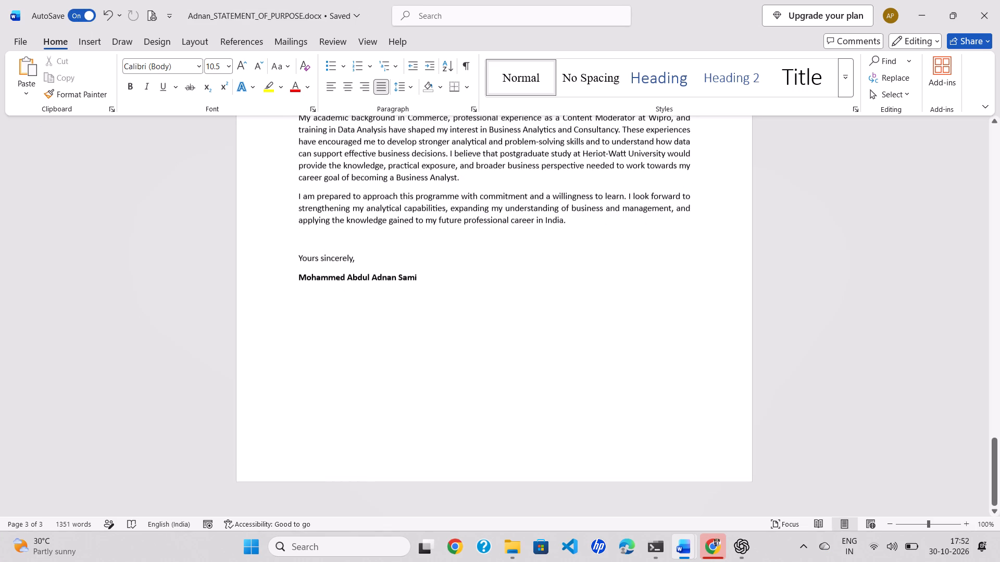
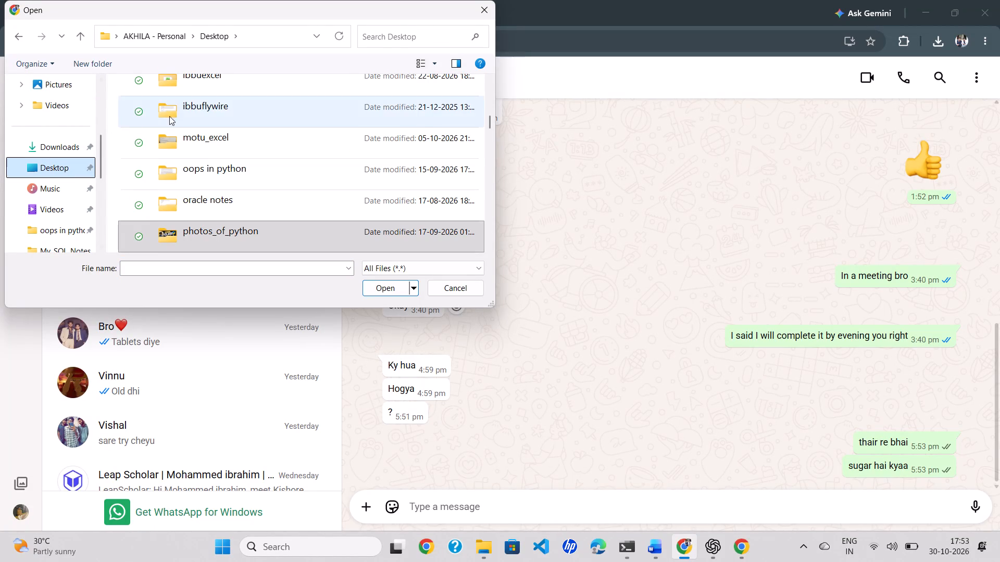
Try to attach Adnan_STATEMENT_OF_PURPOSE.docx from the ibbu folder on the Desktop to the open WhatsApp chat.
{"action": "scroll", "coordinate": [208, 180], "scroll_direction": "up", "scroll_amount": 1}
{"action": "double_click", "coordinate": [236, 119]}
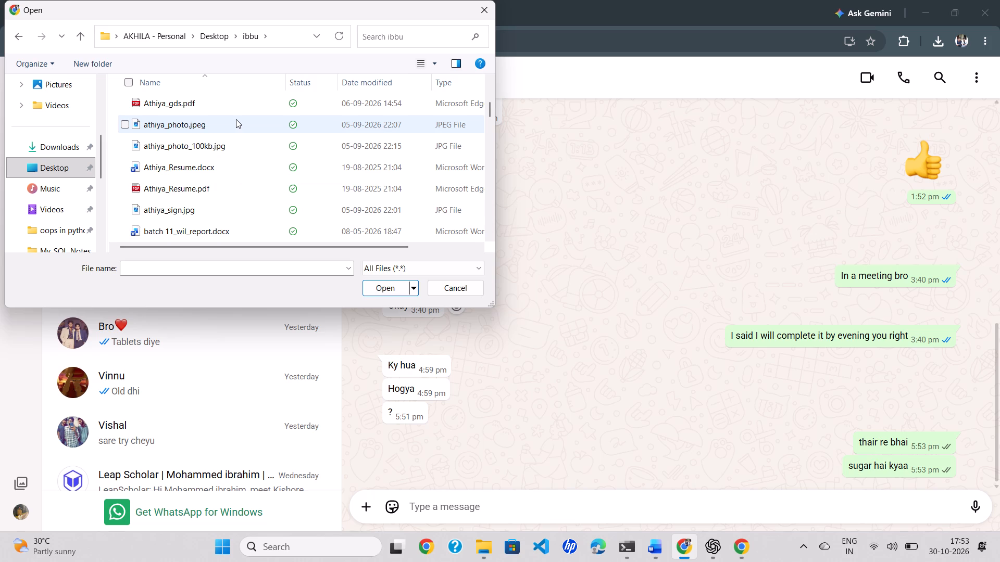
{"action": "scroll", "coordinate": [236, 119], "scroll_direction": "up", "scroll_amount": 1}
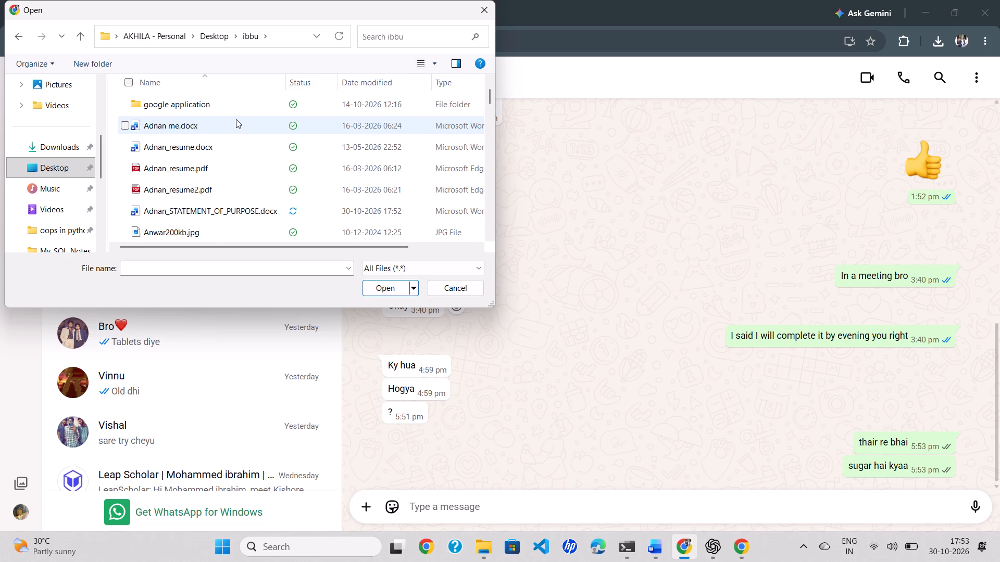
{"action": "scroll", "coordinate": [236, 119], "scroll_direction": "up", "scroll_amount": 2}
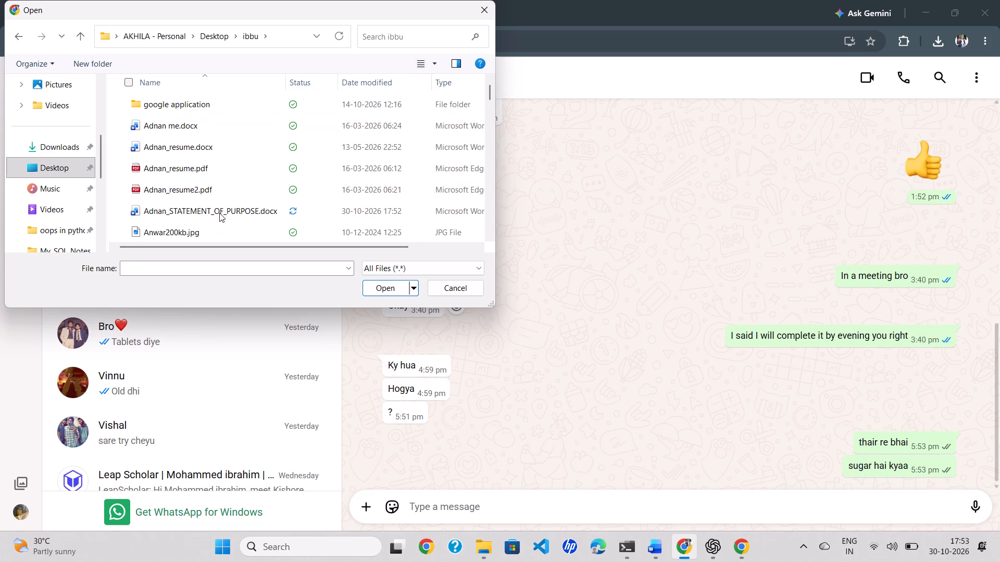
{"action": "left_click", "coordinate": [219, 213]}
{"action": "left_click", "coordinate": [382, 284]}
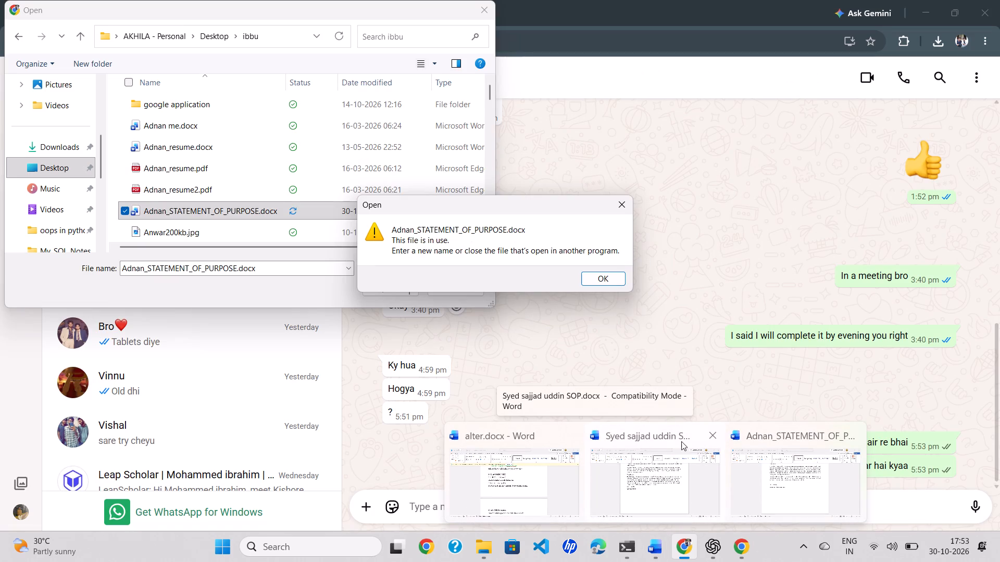
Dismiss the file-in-use warning and close the Adnan_STATEMENT_OF_PURPOSE.docx document in Word.
{"action": "left_click", "coordinate": [712, 436]}
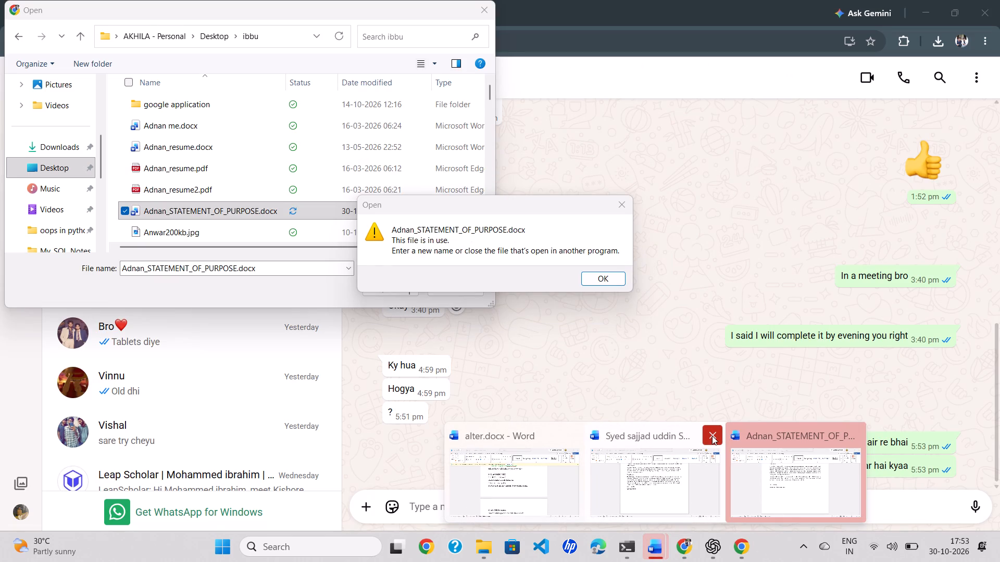
{"action": "left_click", "coordinate": [601, 282]}
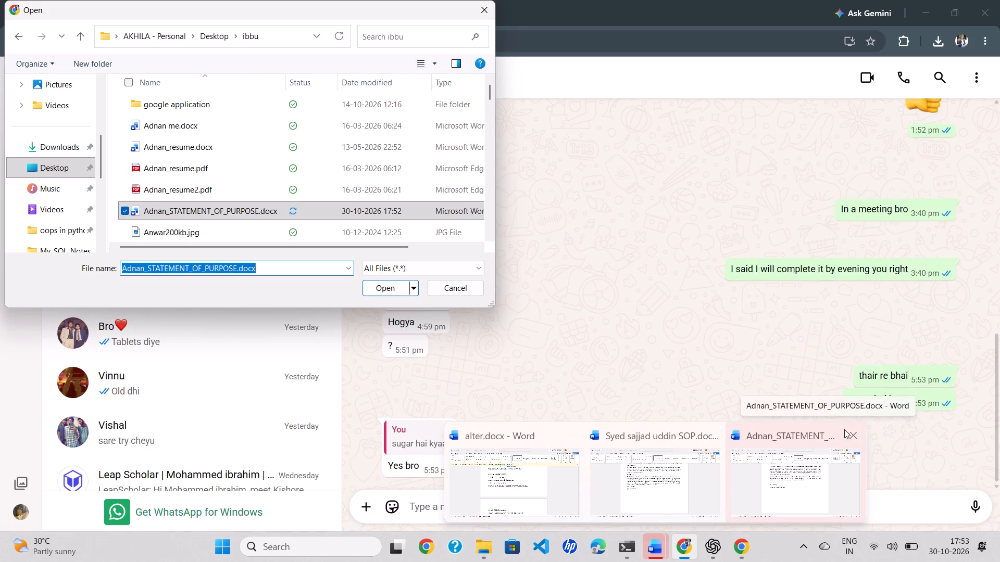
{"action": "left_click", "coordinate": [851, 429]}
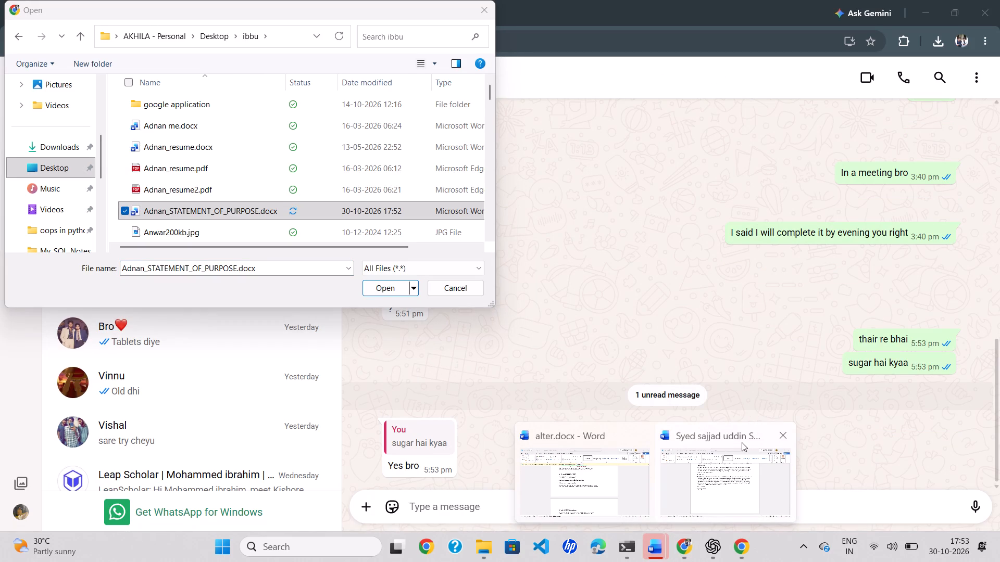
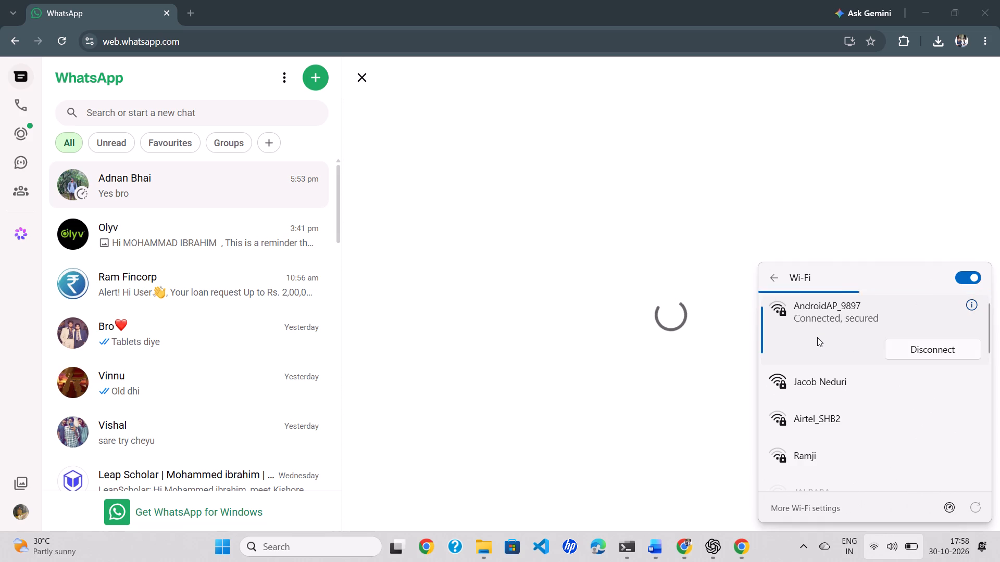
Look through the list of available Wi-Fi networks.
{"action": "scroll", "coordinate": [828, 403], "scroll_direction": "down", "scroll_amount": 2}
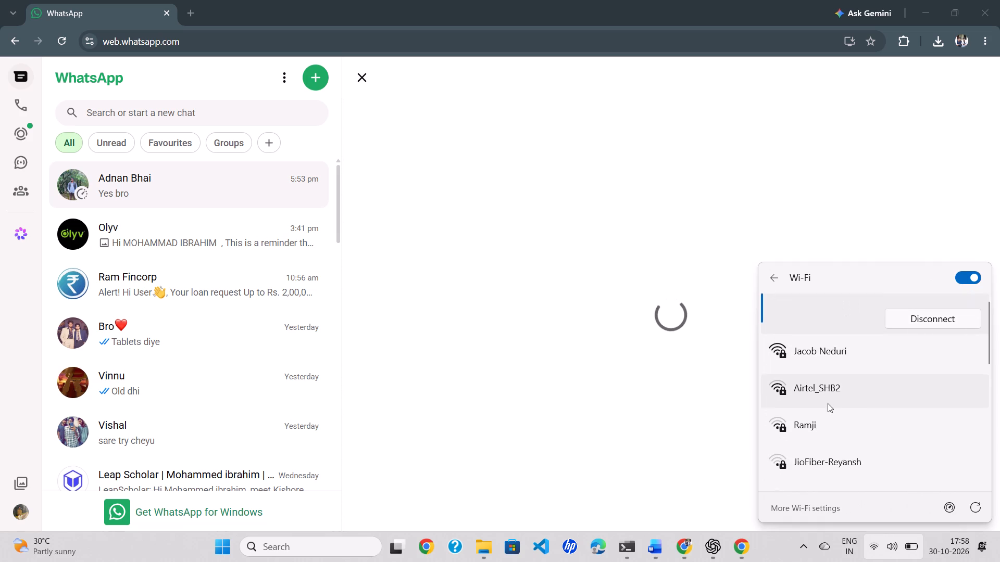